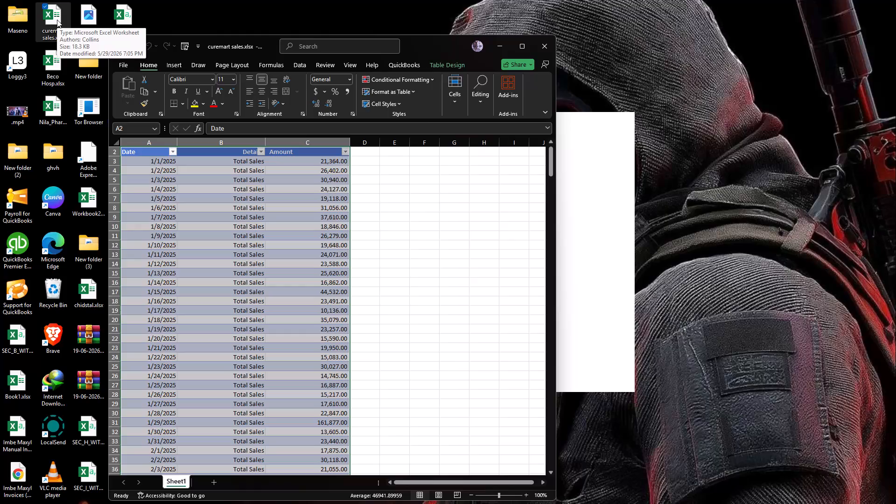
Clear the Amount values in C3:C37, covering 1/1/2025 through 2/4/2025, in the maximized curemart sales workbook.
left_click(518, 46)
left_click(87, 175)
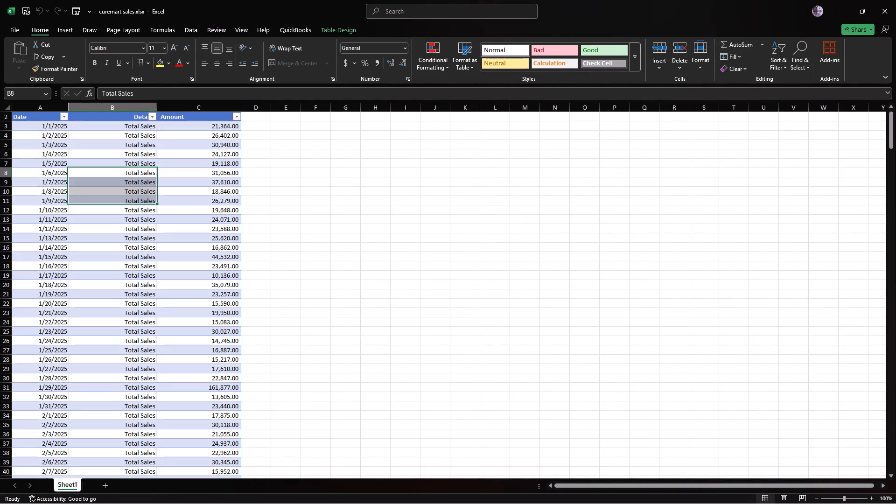
left_click_drag(226, 126, 247, 268)
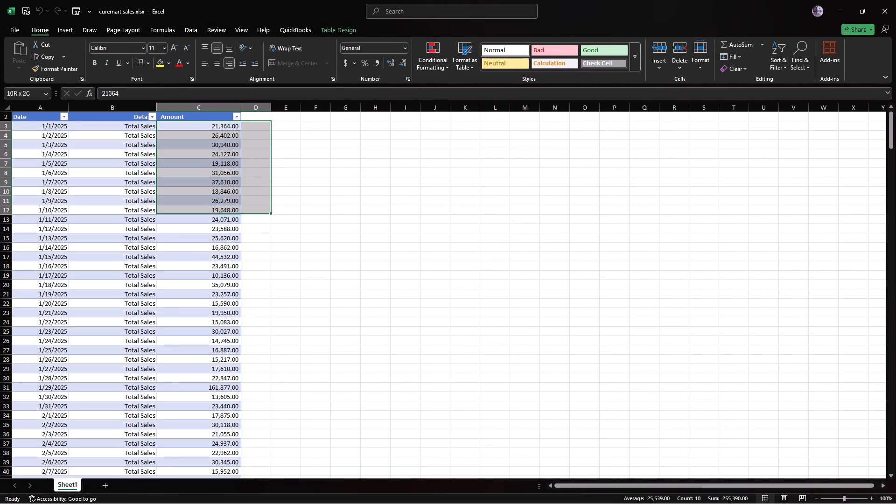
left_click_drag(247, 268, 221, 439)
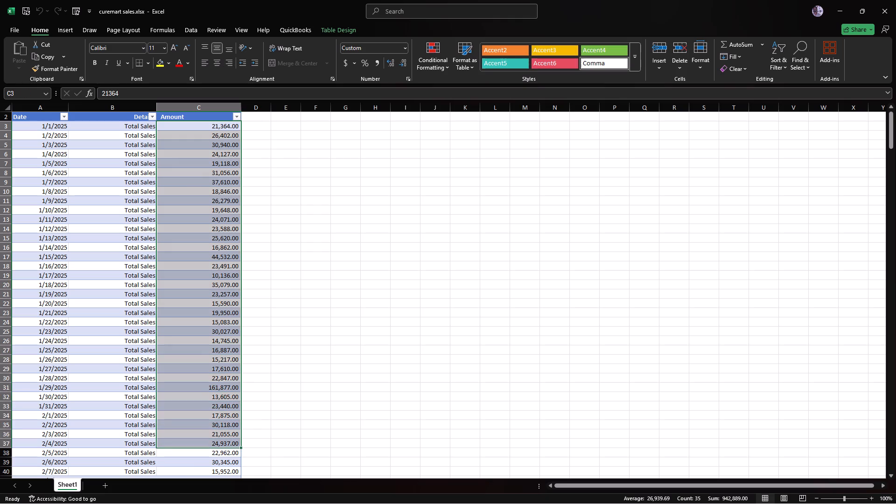
left_click(282, 323)
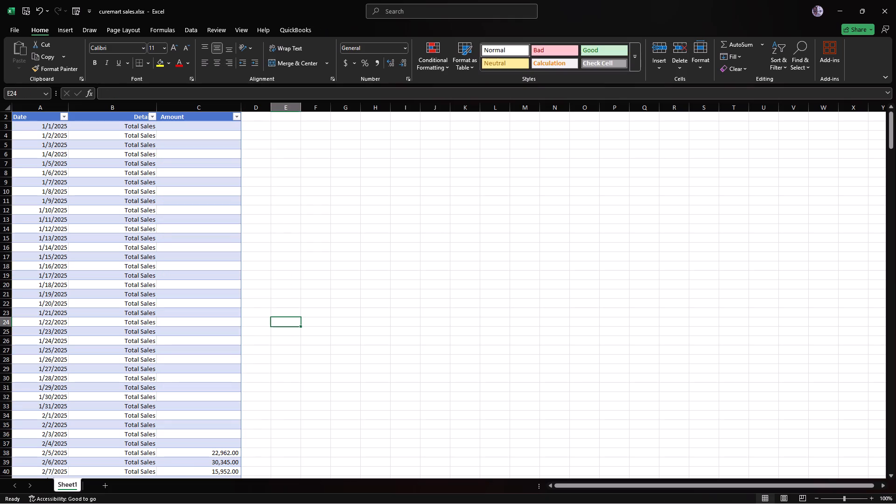
Clear the Amount values in C38:C67, covering 2/5/2025 through 3/6/2025.
scroll(215, 333, "down", 5)
scroll(217, 332, "up", 1)
scroll(217, 332, "down", 8)
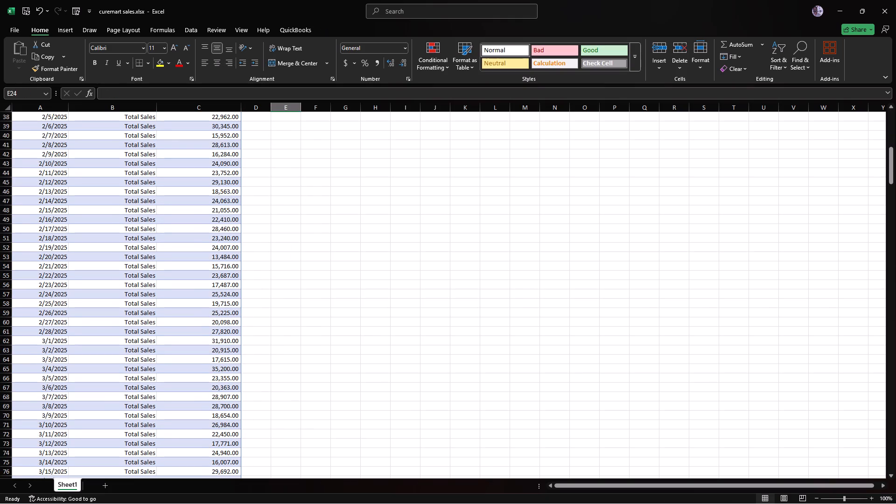
left_click_drag(207, 117, 231, 195)
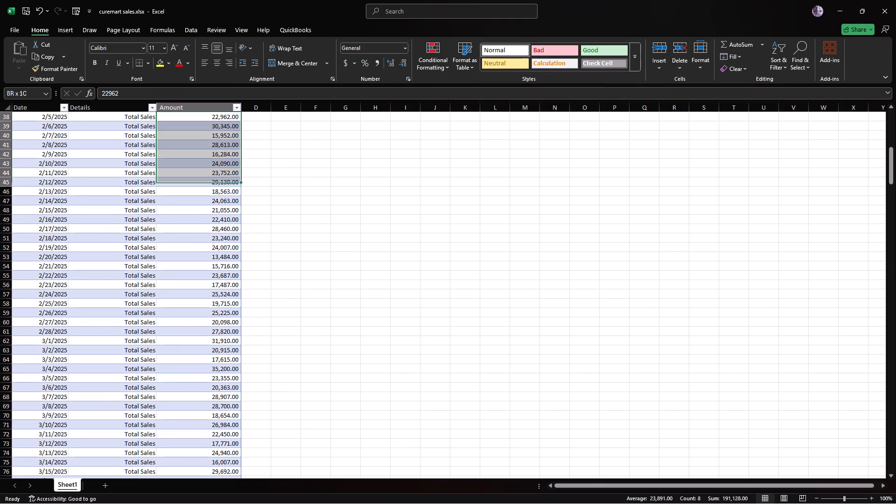
left_click_drag(231, 195, 241, 387)
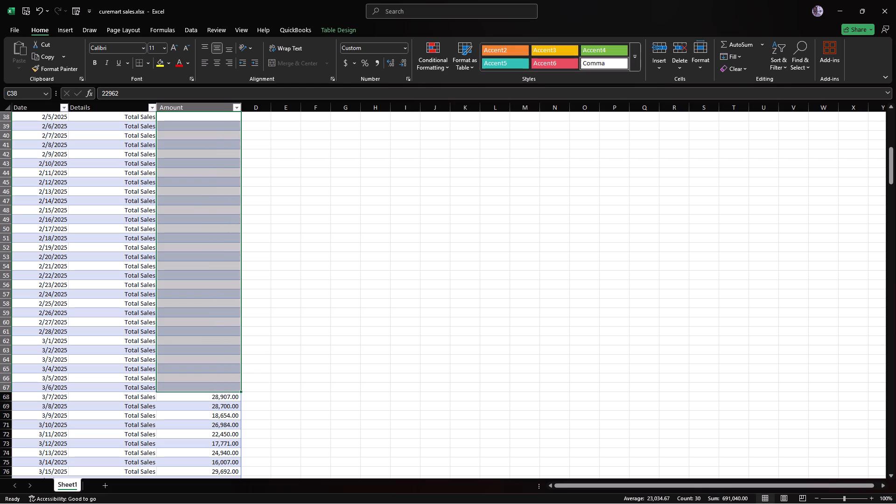
Clear the Amount values in C68:C97, covering 3/7/2025 through 4/5/2025.
scroll(195, 317, "down", 1)
scroll(195, 317, "up", 2)
scroll(195, 317, "down", 2)
scroll(195, 315, "up", 1)
scroll(195, 315, "down", 7)
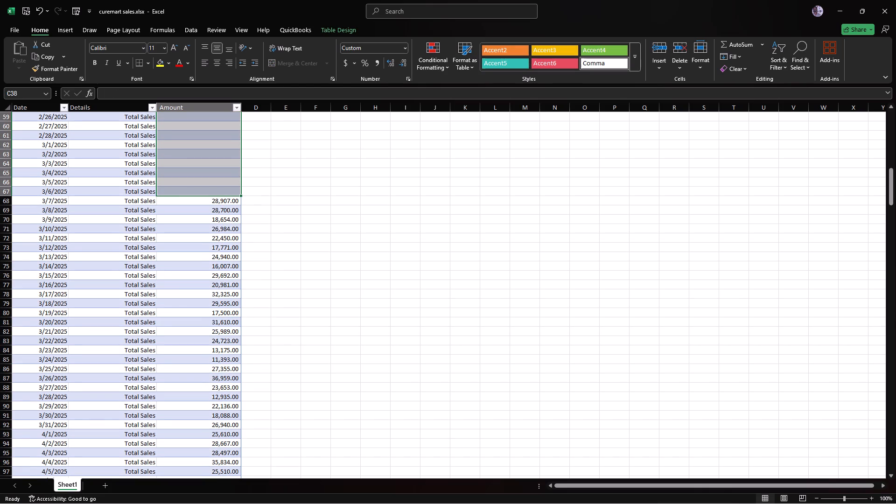
left_click(170, 202)
left_click_drag(170, 202, 233, 407)
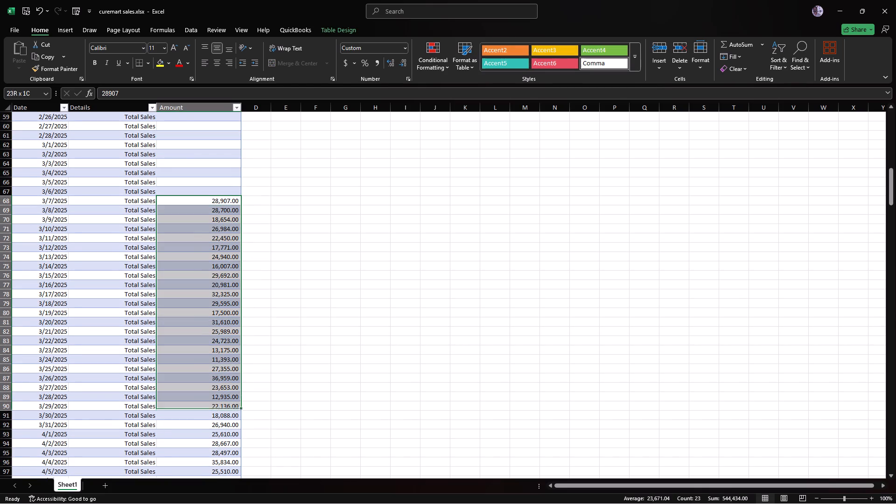
left_click_drag(233, 407, 235, 468)
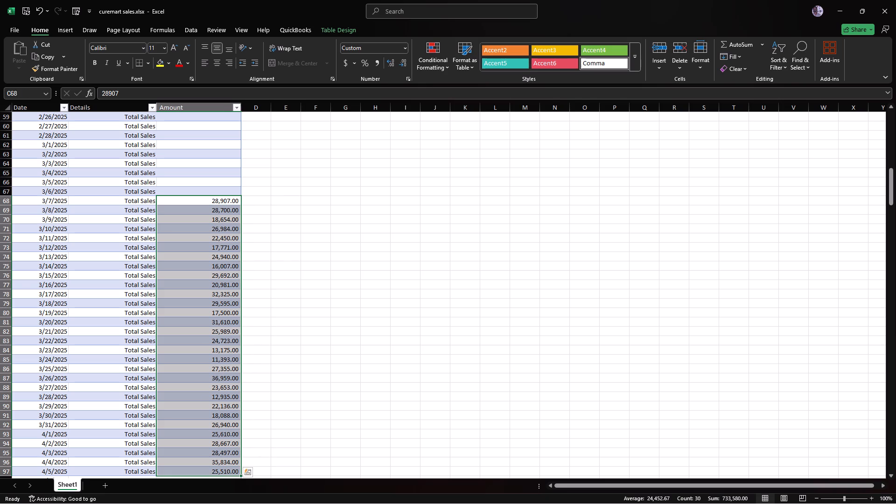
Clear the Amount values in C98:C140, covering 4/6/2025 through 5/18/2025.
scroll(201, 383, "down", 7)
scroll(179, 324, "down", 3)
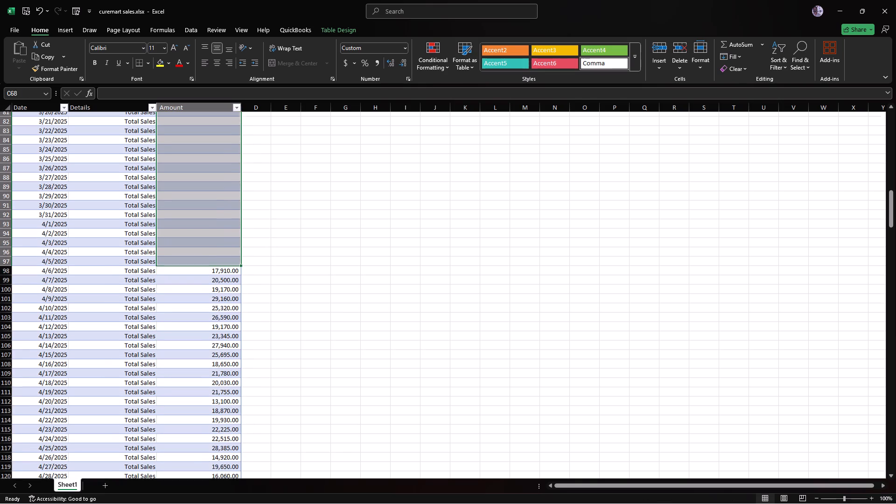
scroll(179, 324, "down", 1)
left_click_drag(167, 171, 195, 236)
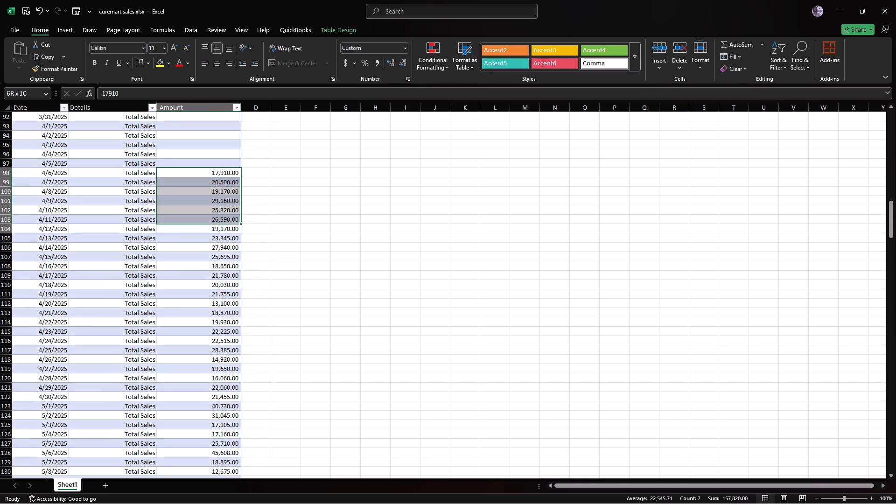
left_click_drag(195, 236, 213, 490)
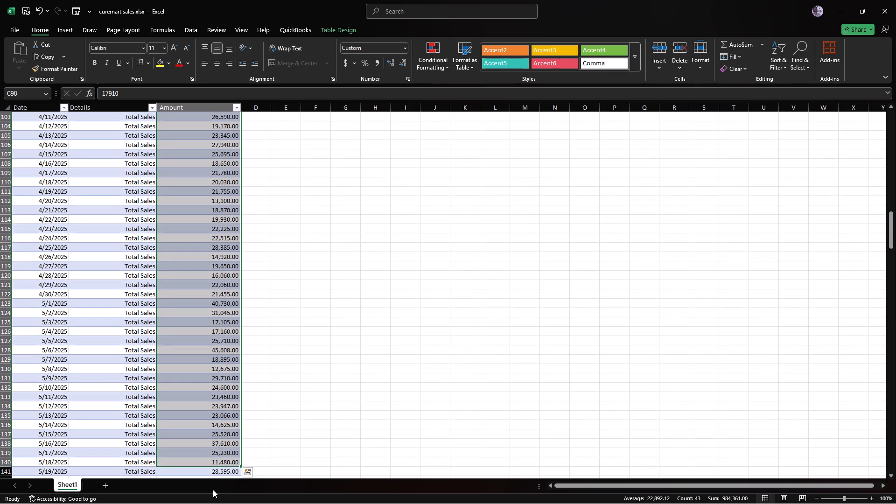
Clear the Amount values in C141:C177, covering 5/19/2025 through 6/24/2025.
scroll(213, 311, "down", 2)
scroll(213, 311, "up", 1)
scroll(213, 311, "down", 1)
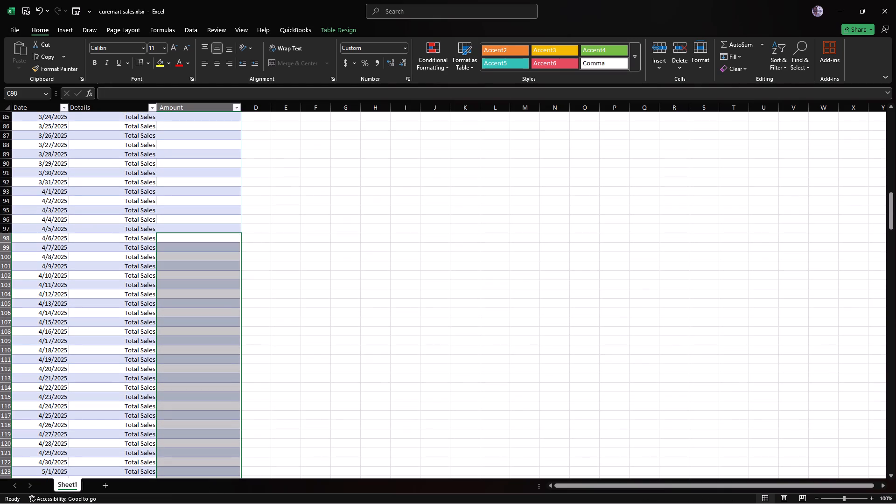
scroll(214, 311, "down", 7)
scroll(216, 315, "up", 1)
scroll(216, 315, "down", 2)
scroll(216, 315, "up", 2)
scroll(216, 315, "down", 12)
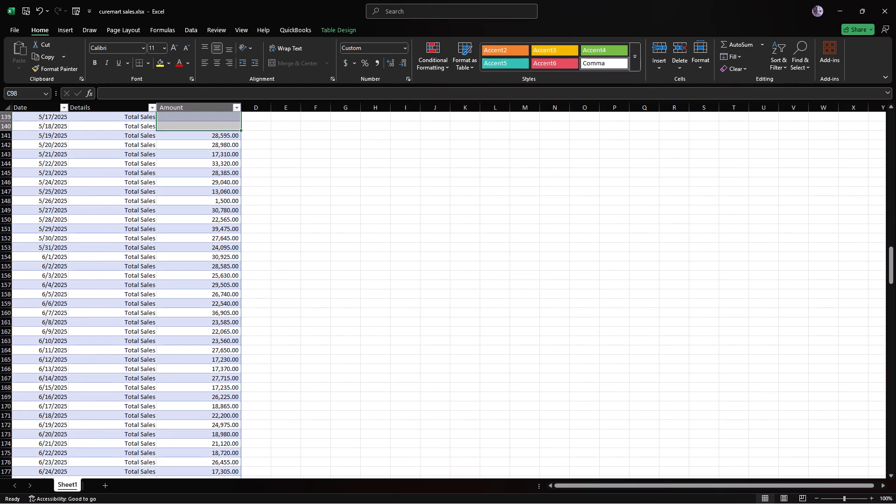
left_click_drag(169, 133, 239, 403)
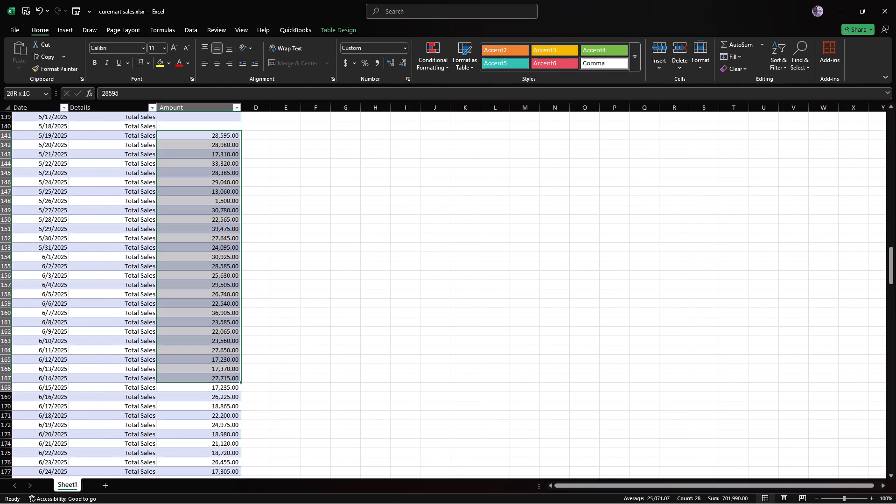
left_click_drag(239, 403, 217, 474)
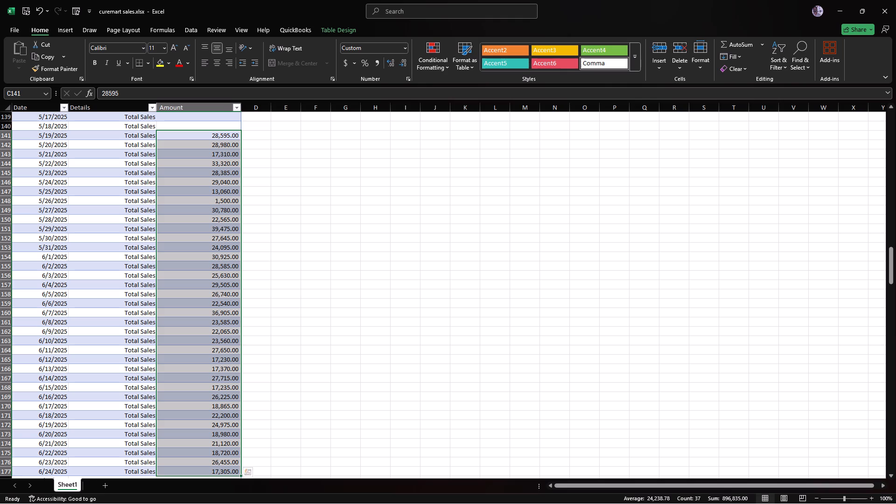
Clear the Amount value in C178 for 6/25/2025.
scroll(356, 294, "down", 6)
left_click_drag(174, 314, 209, 348)
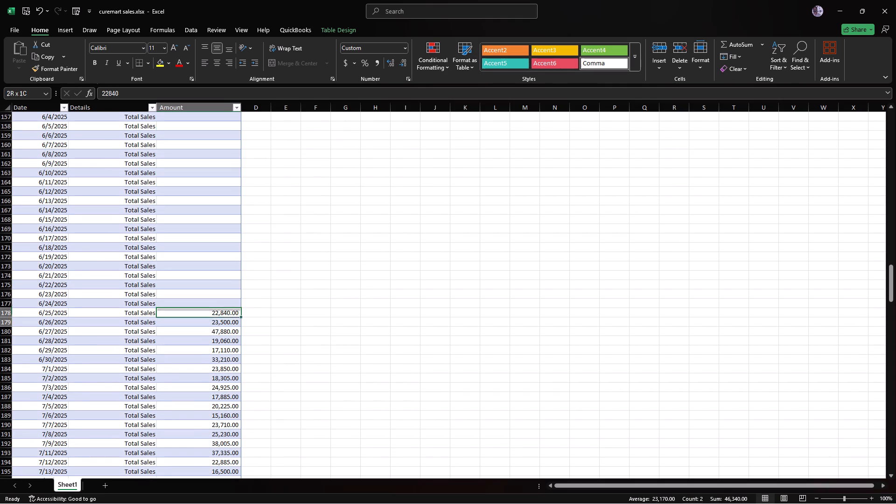
left_click_drag(209, 348, 159, 503)
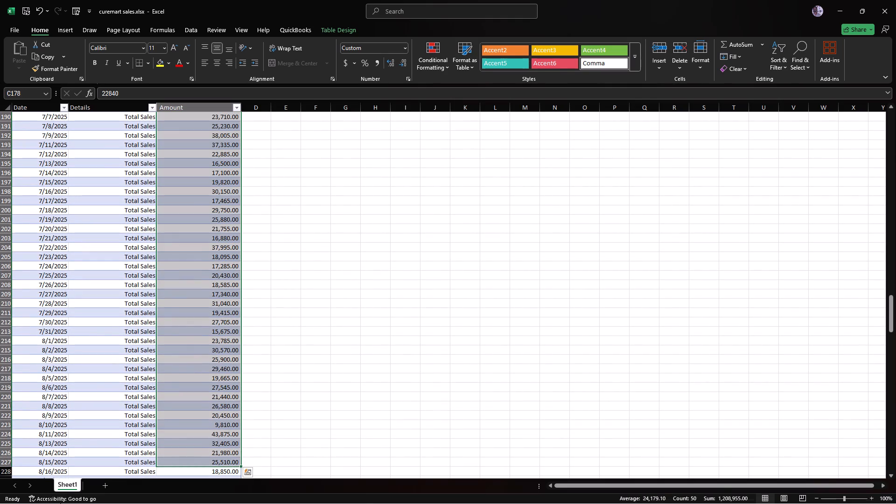
key("BackSpace")
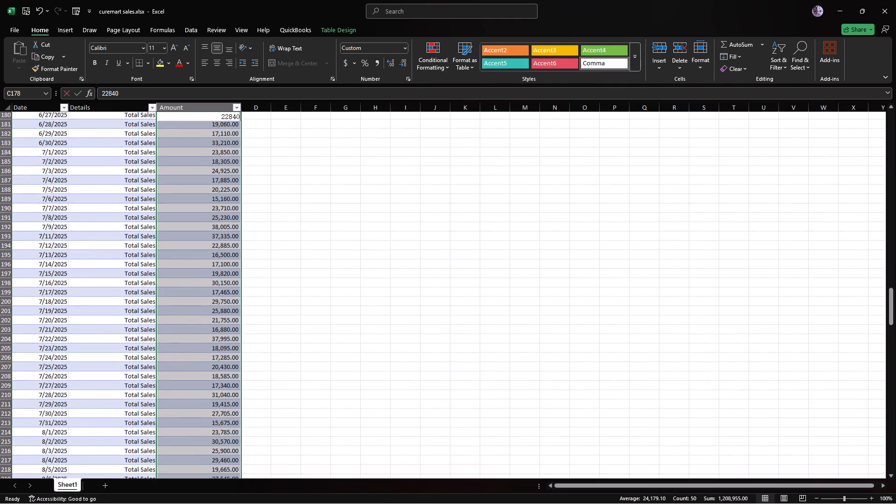
key("BackSpace")
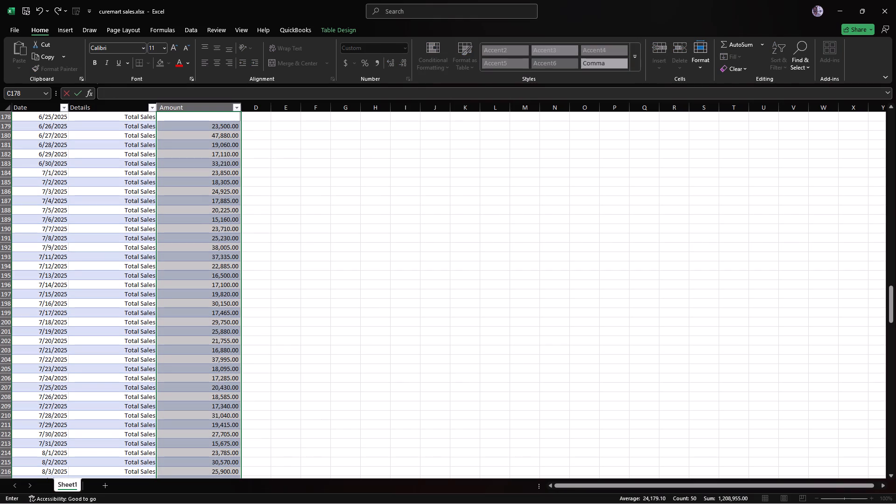
left_click(169, 180)
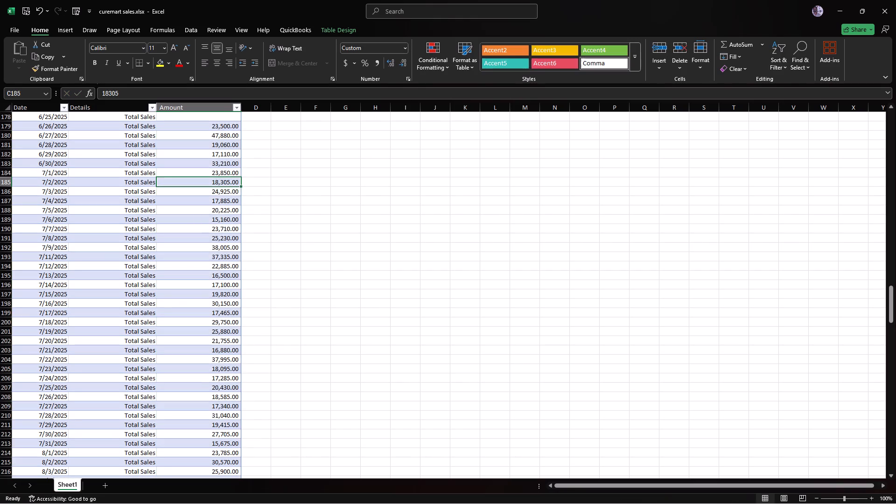
Clear the Amount values in C179:C209, covering 6/26/2025 through 7/27/2025.
left_click_drag(176, 127, 223, 423)
key("BackSpace")
key("BackSpace")
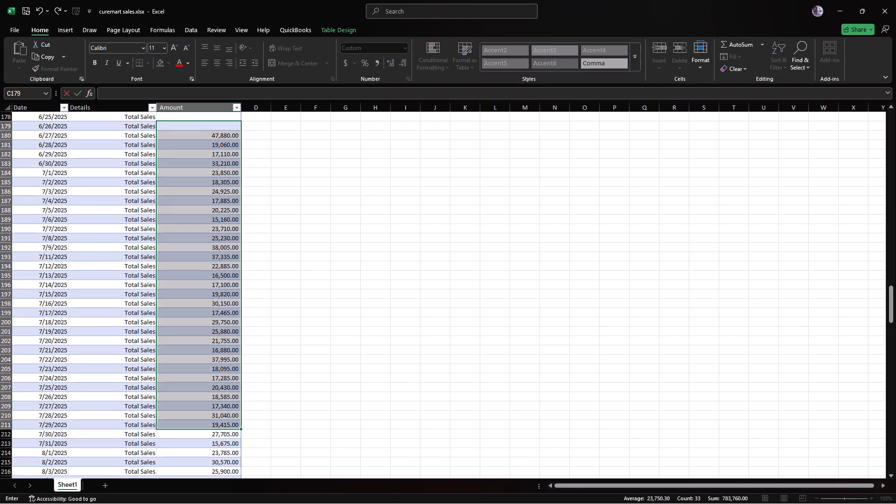
key("BackSpace")
key("BackSpace")
left_click(220, 415)
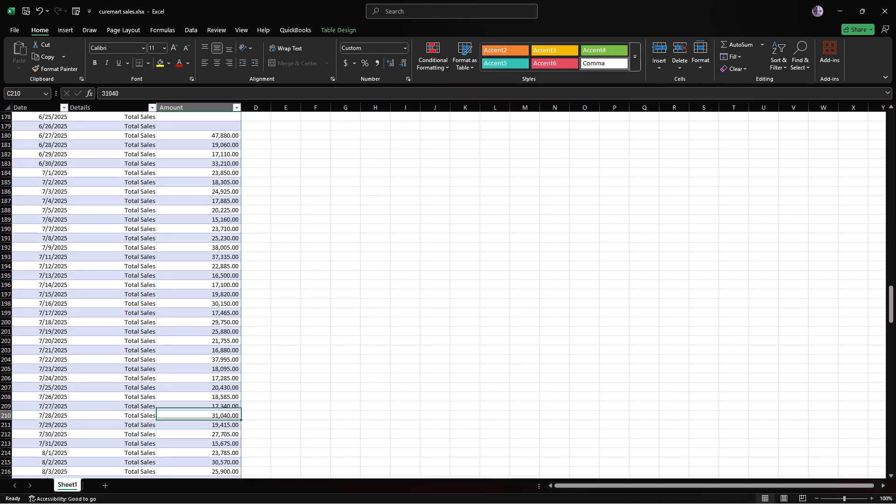
left_click_drag(194, 196, 217, 410)
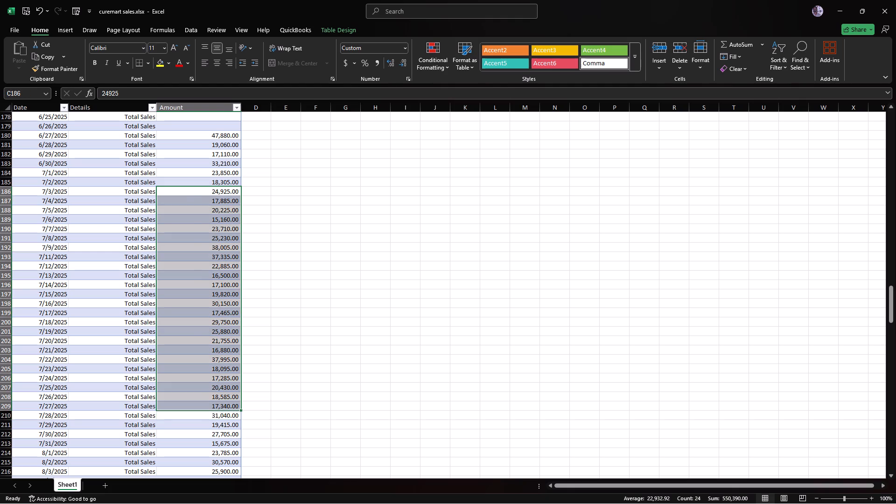
left_click_drag(182, 127, 201, 172)
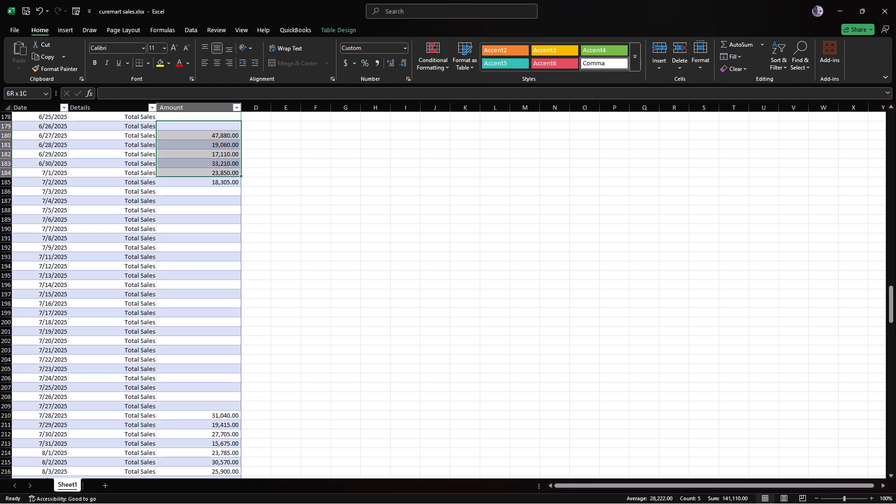
left_click_drag(201, 172, 200, 195)
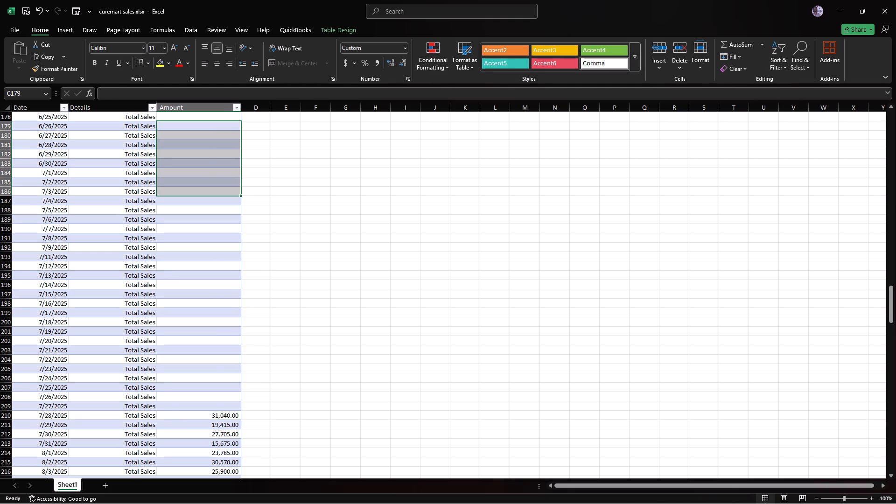
Clear the remaining Amount values from C210 (7/28/2025) down to the end of the table.
scroll(266, 300, "down", 10)
left_click_drag(179, 130, 185, 137)
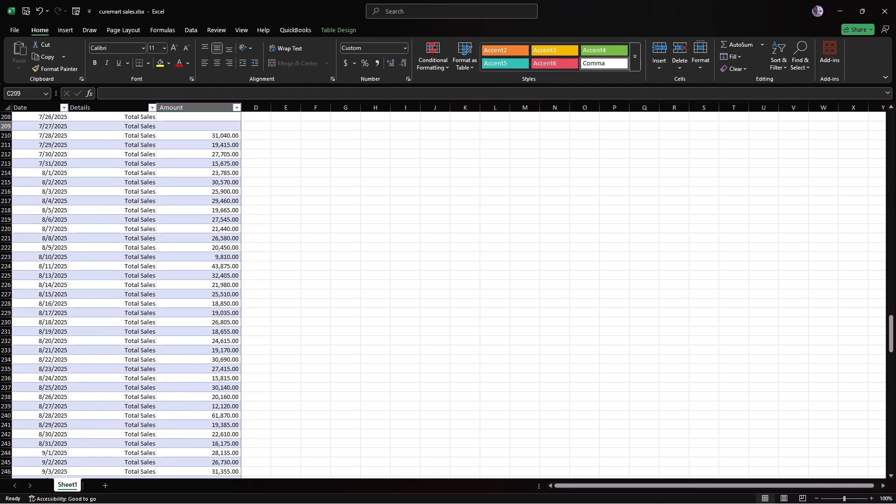
left_click_drag(185, 137, 233, 498)
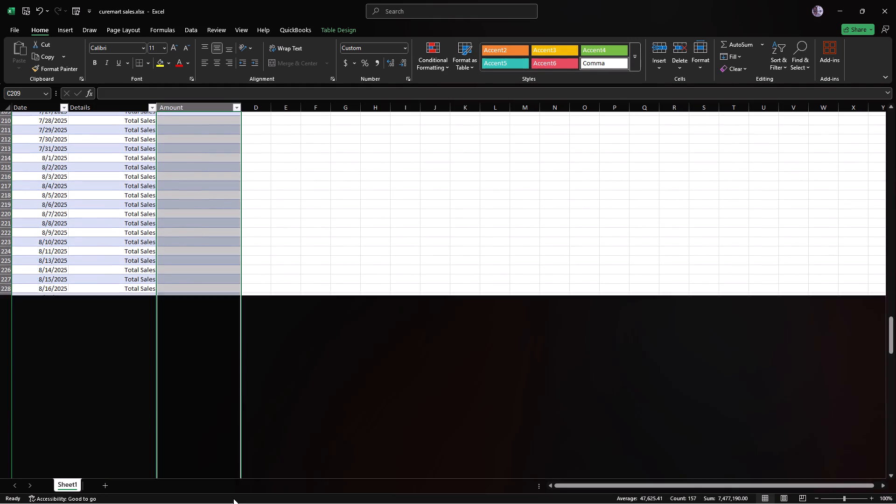
Check the Amount column for leftover values, going back up to the first row of the sheet.
left_click(266, 265)
scroll(264, 219, "up", 2)
scroll(264, 219, "down", 1)
scroll(264, 219, "up", 1)
scroll(264, 219, "down", 2)
scroll(264, 219, "up", 1)
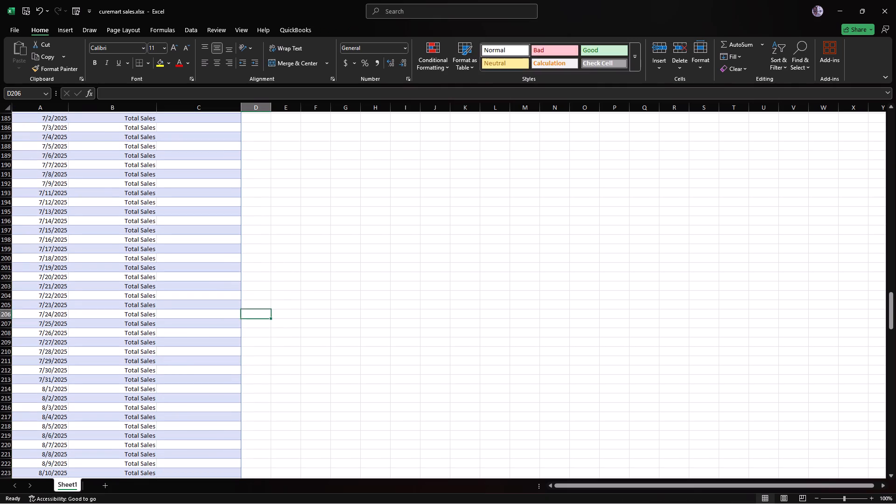
scroll(264, 220, "up", 3)
scroll(264, 220, "down", 1)
scroll(264, 220, "up", 6)
scroll(264, 220, "down", 1)
scroll(264, 220, "up", 2)
scroll(264, 220, "down", 1)
scroll(264, 220, "up", 4)
scroll(264, 220, "down", 1)
scroll(264, 220, "up", 1)
scroll(264, 220, "down", 5)
scroll(264, 220, "up", 9)
scroll(264, 220, "down", 4)
scroll(264, 220, "up", 3)
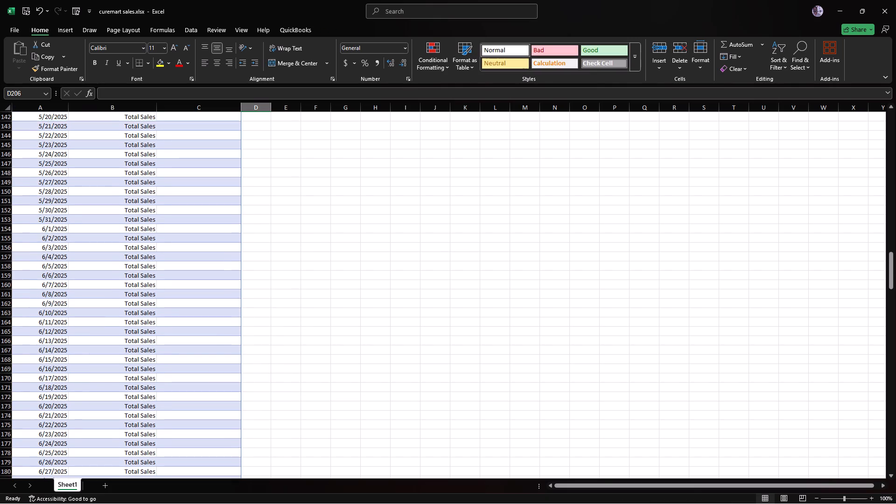
scroll(264, 220, "up", 2)
scroll(264, 220, "down", 2)
scroll(264, 220, "up", 2)
scroll(264, 220, "down", 1)
left_click_drag(889, 258, 892, 247)
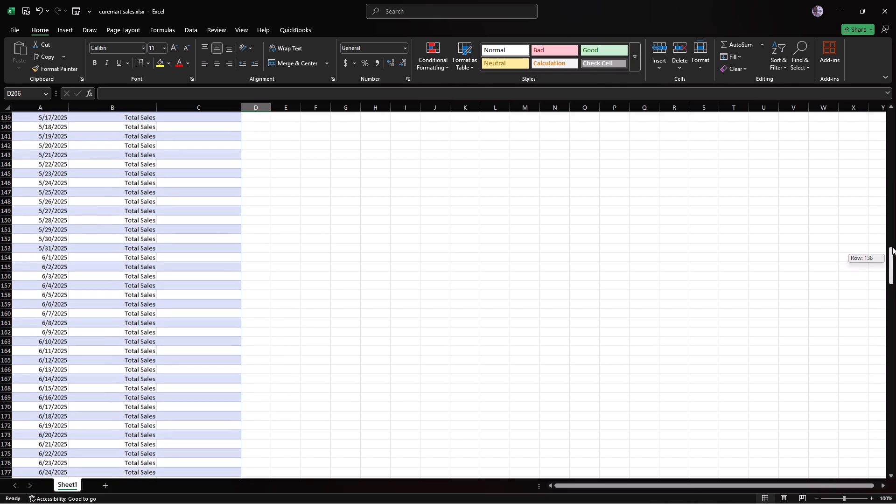
left_click_drag(892, 247, 892, 115)
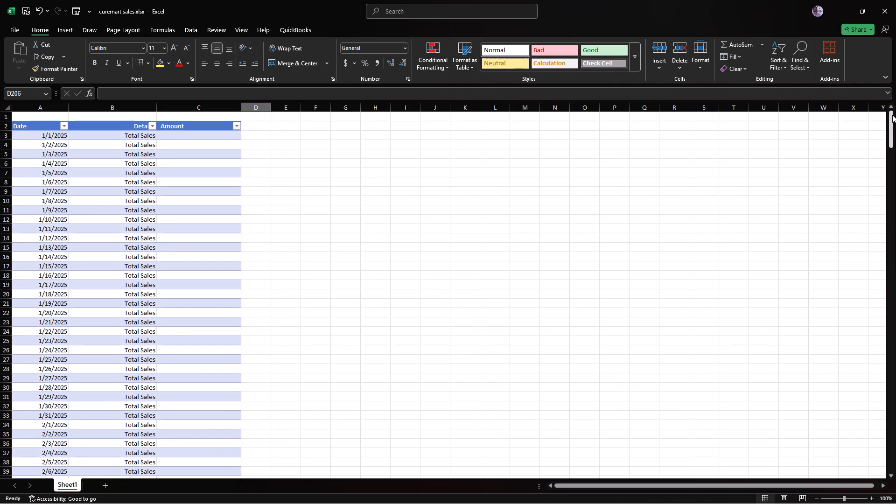
left_click_drag(892, 115, 892, 115)
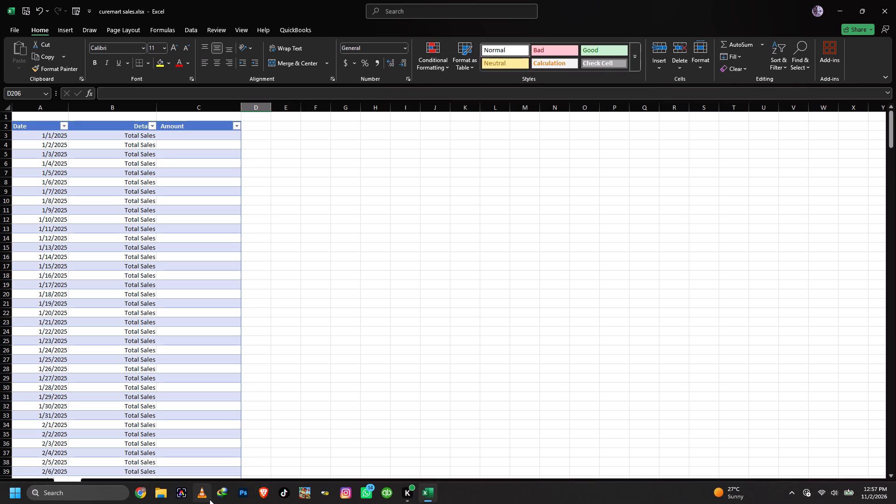
Switch to Google Chrome.
left_click(142, 493)
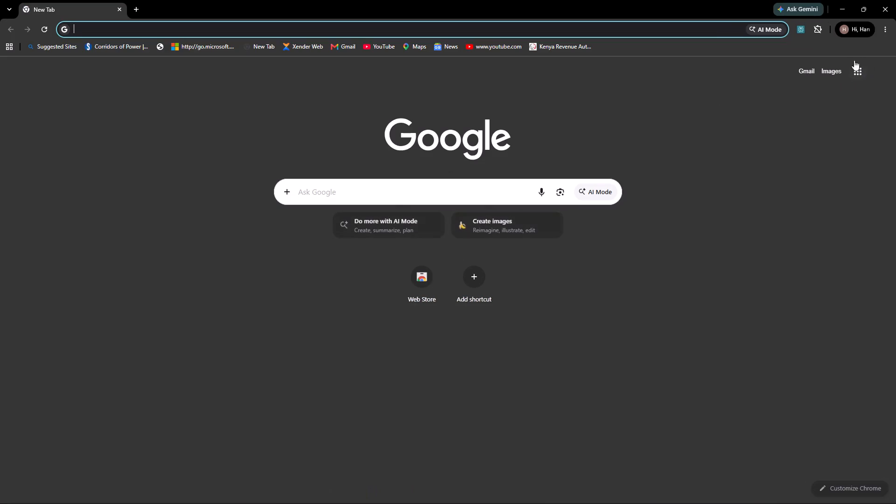
Open the Google Sheets home page from the Google apps list.
left_click(867, 24)
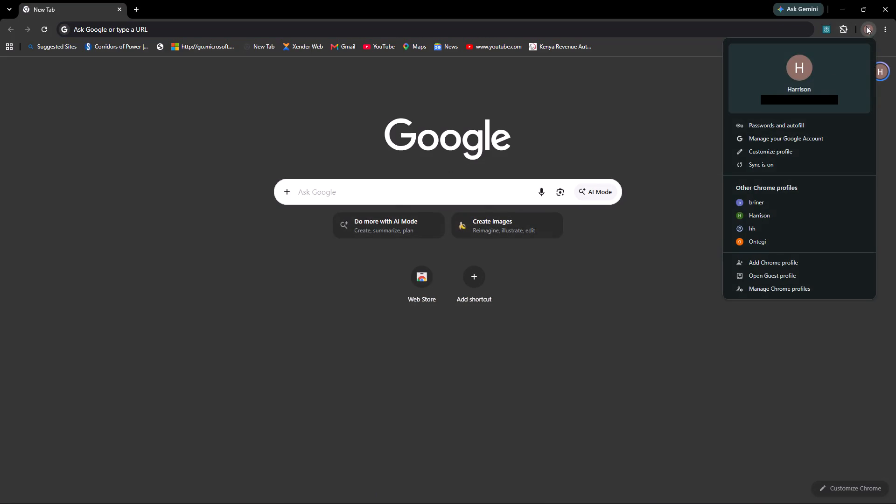
left_click(656, 138)
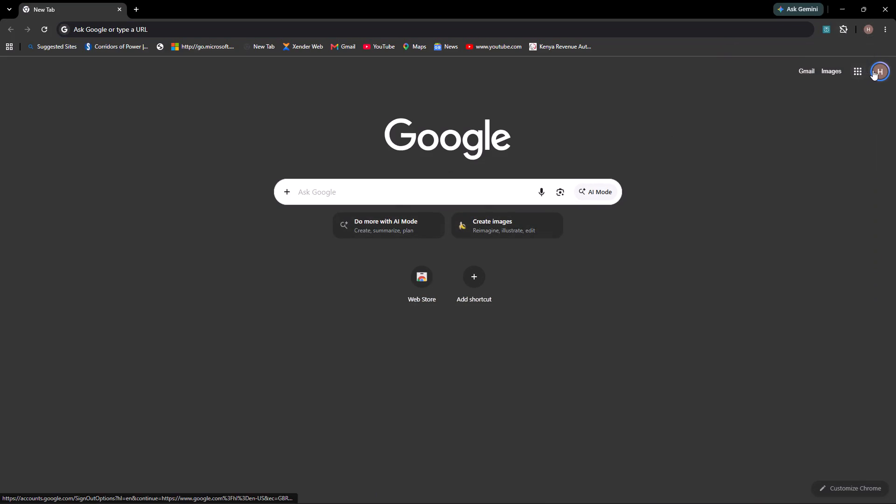
left_click(861, 70)
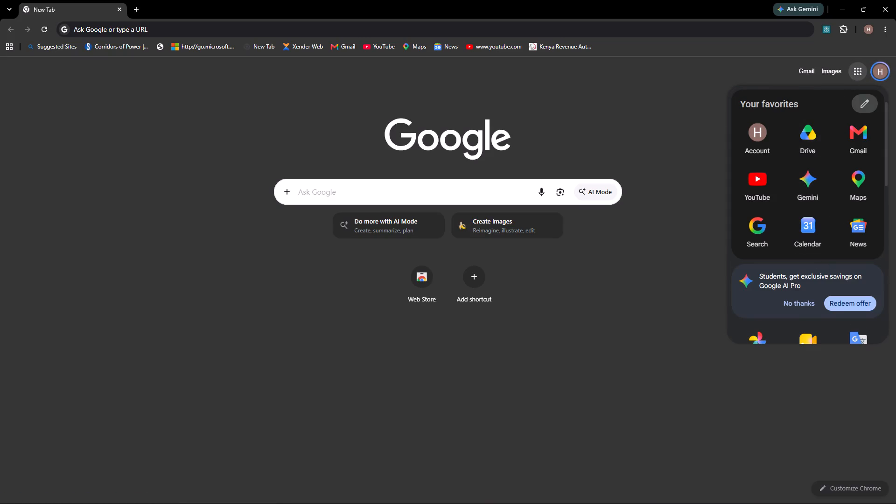
scroll(791, 294, "down", 8)
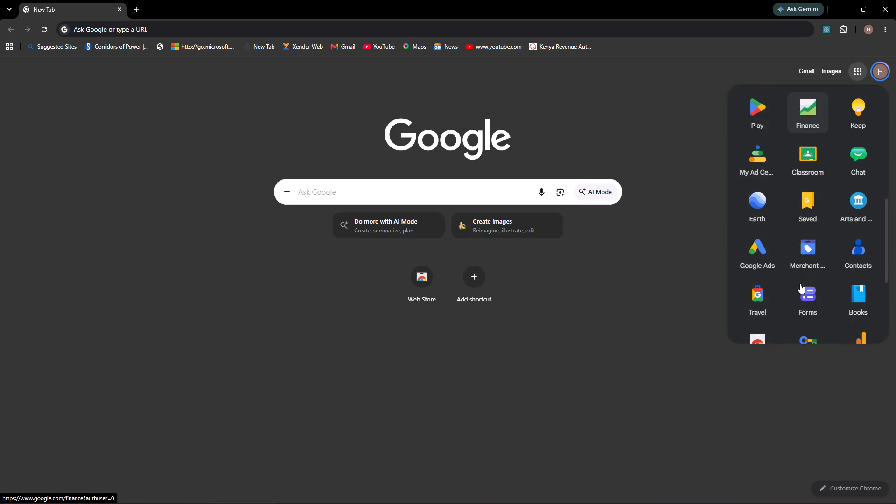
scroll(800, 283, "down", 7)
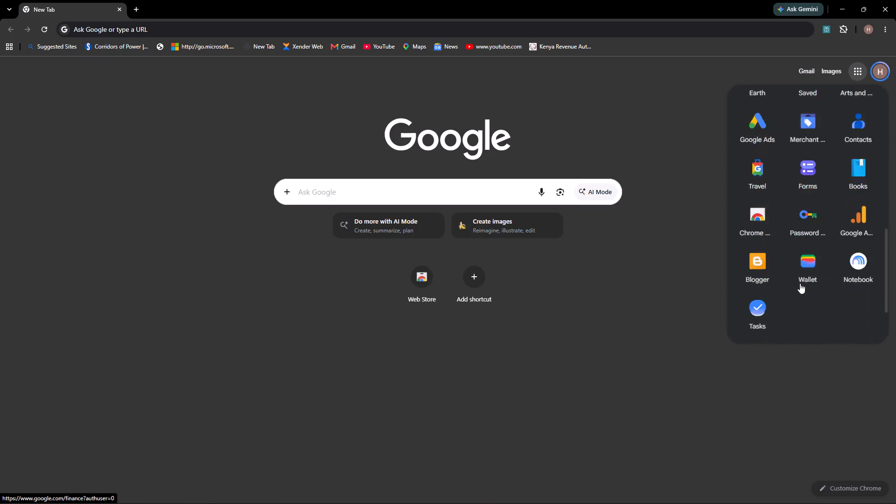
scroll(800, 283, "down", 1)
scroll(800, 283, "up", 2)
scroll(796, 233, "down", 1)
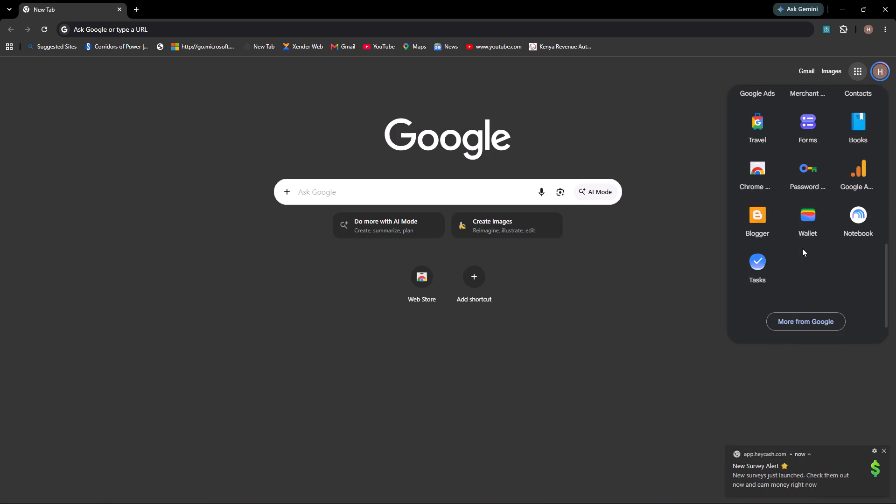
scroll(802, 248, "up", 1)
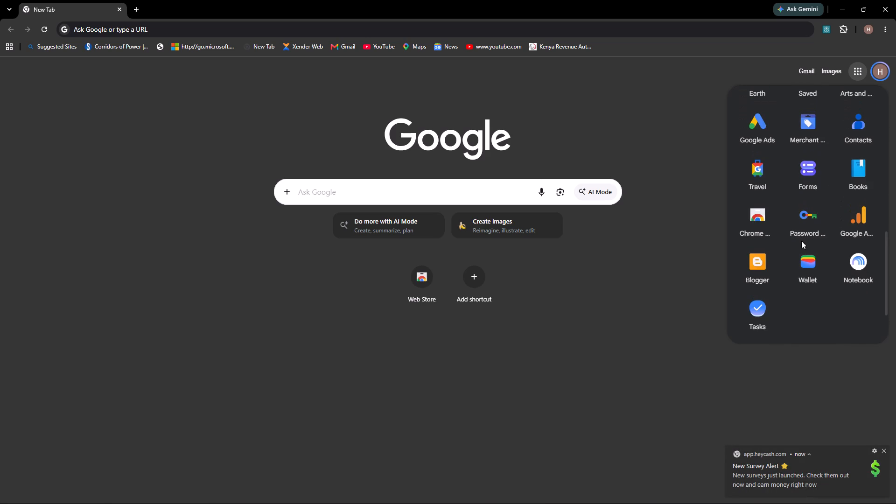
scroll(801, 180, "up", 2)
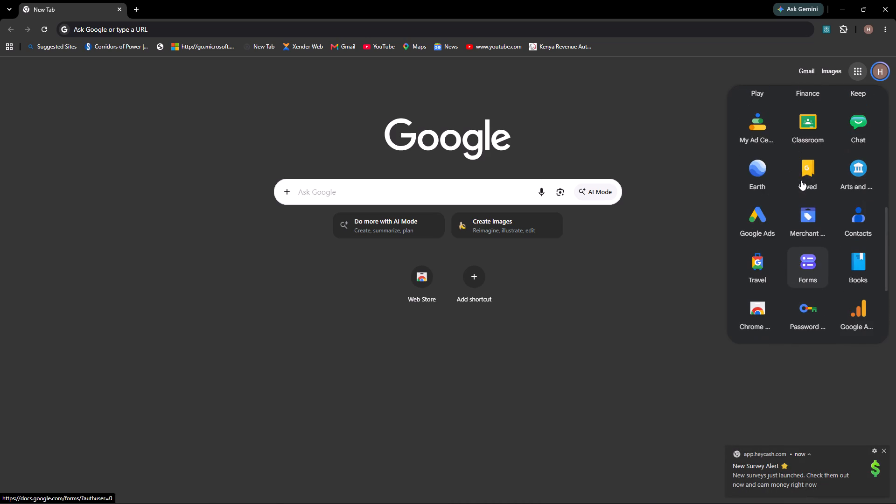
scroll(801, 180, "up", 2)
scroll(801, 180, "down", 1)
scroll(801, 180, "up", 2)
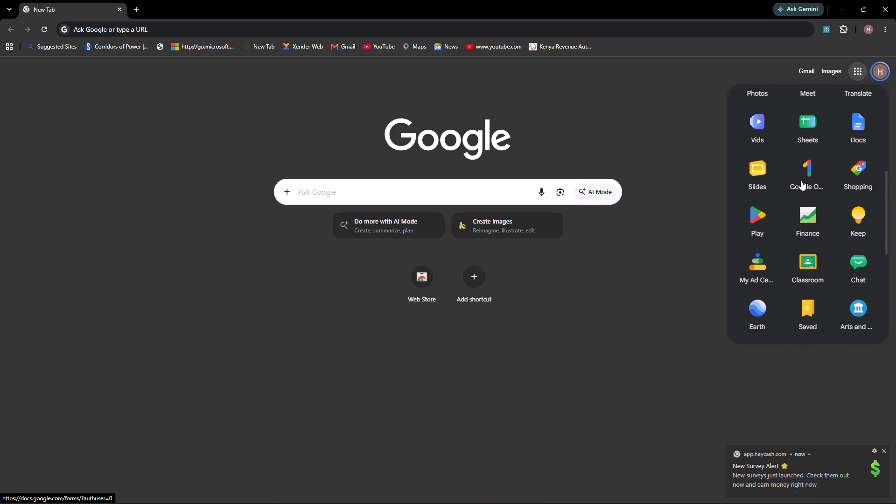
left_click(803, 126)
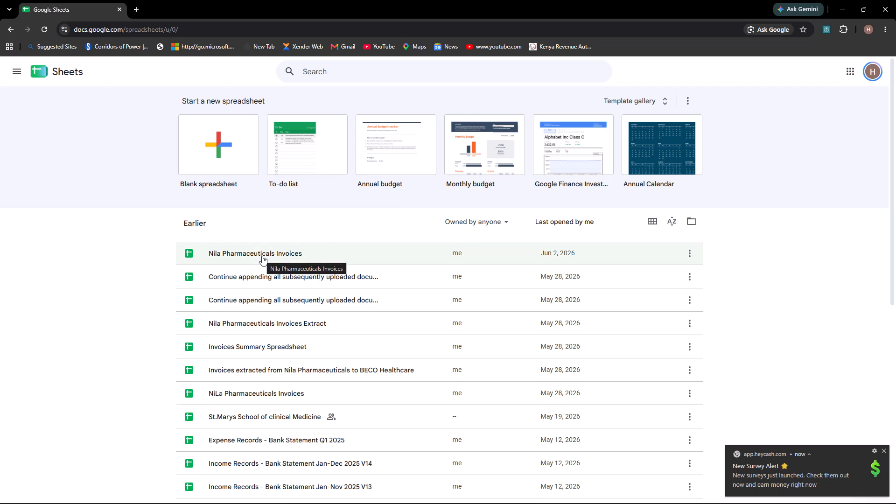
Look through the list of recent spreadsheets on the Sheets home page.
scroll(262, 256, "down", 2)
scroll(262, 256, "up", 1)
scroll(262, 256, "down", 8)
scroll(262, 256, "up", 1)
scroll(262, 256, "down", 3)
scroll(262, 256, "up", 2)
scroll(262, 256, "down", 2)
scroll(262, 256, "up", 3)
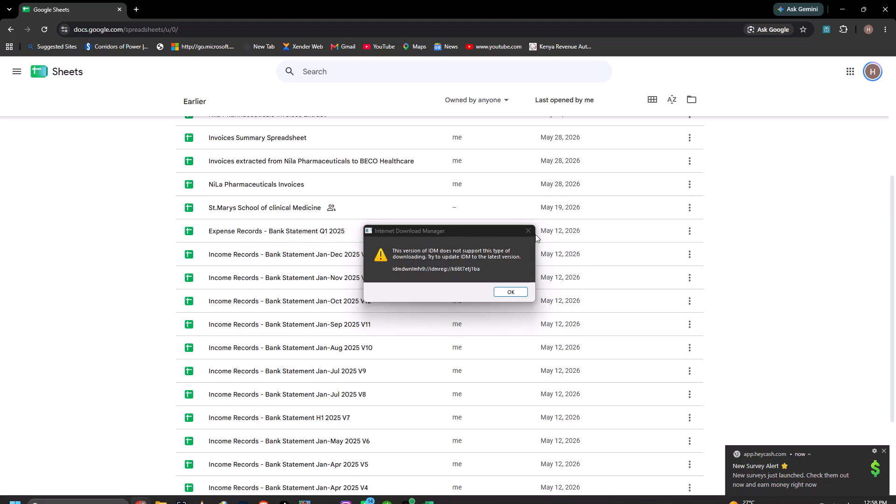
Dismiss the Internet Download Manager alert and close its download page.
left_click(528, 230)
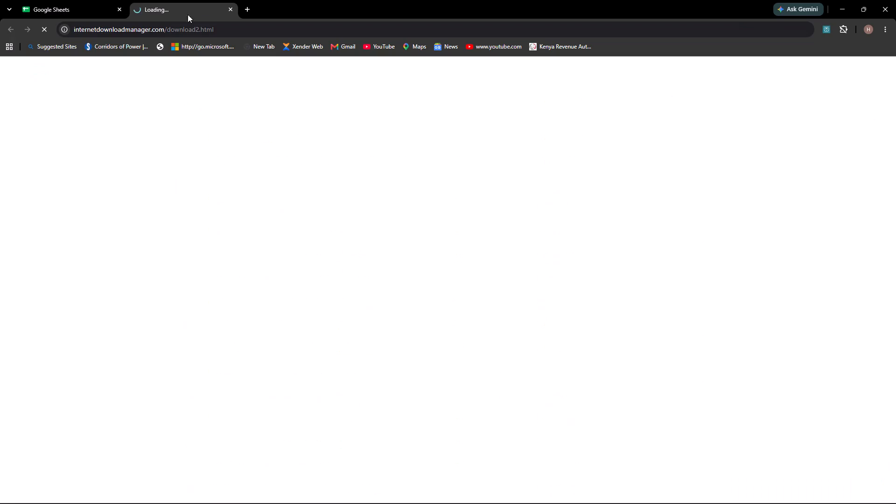
left_click(245, 7)
left_click(232, 10)
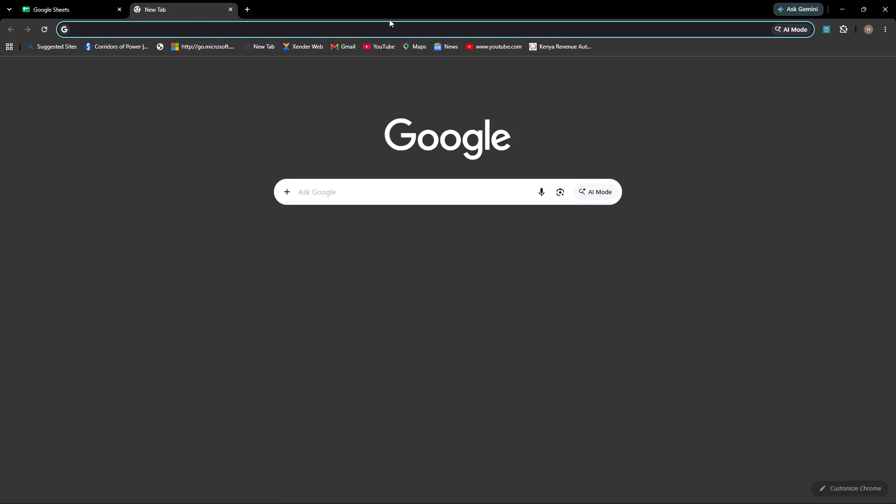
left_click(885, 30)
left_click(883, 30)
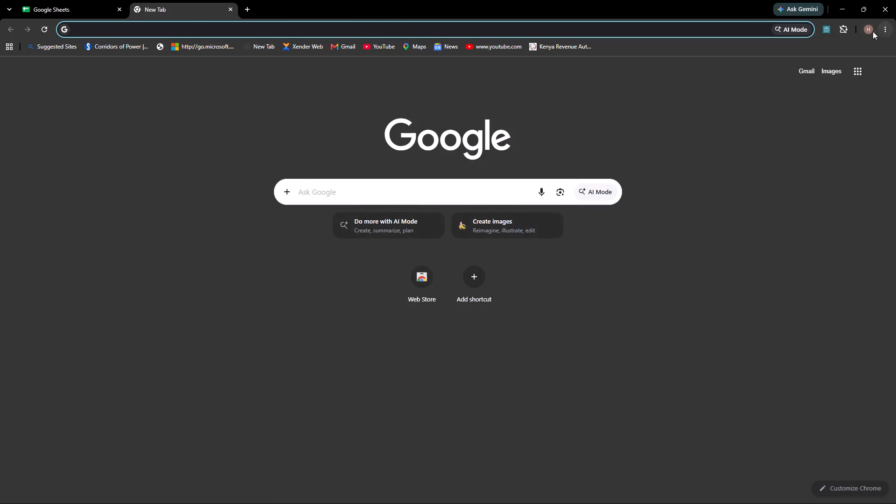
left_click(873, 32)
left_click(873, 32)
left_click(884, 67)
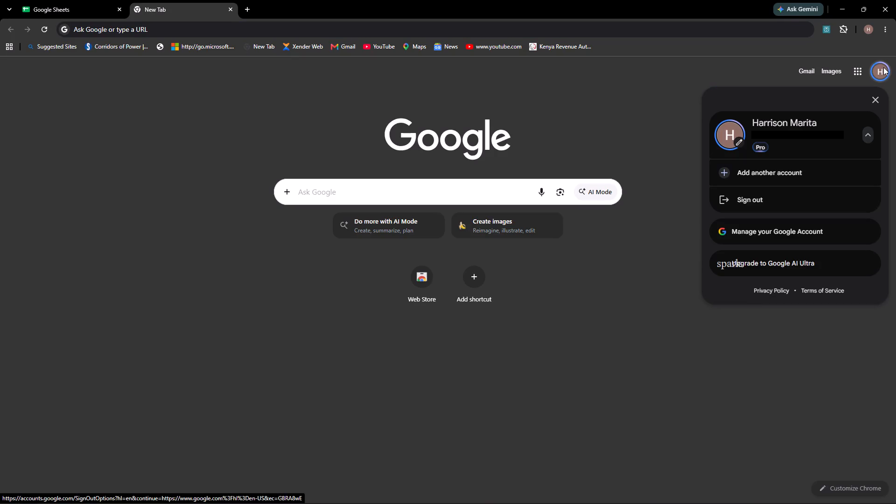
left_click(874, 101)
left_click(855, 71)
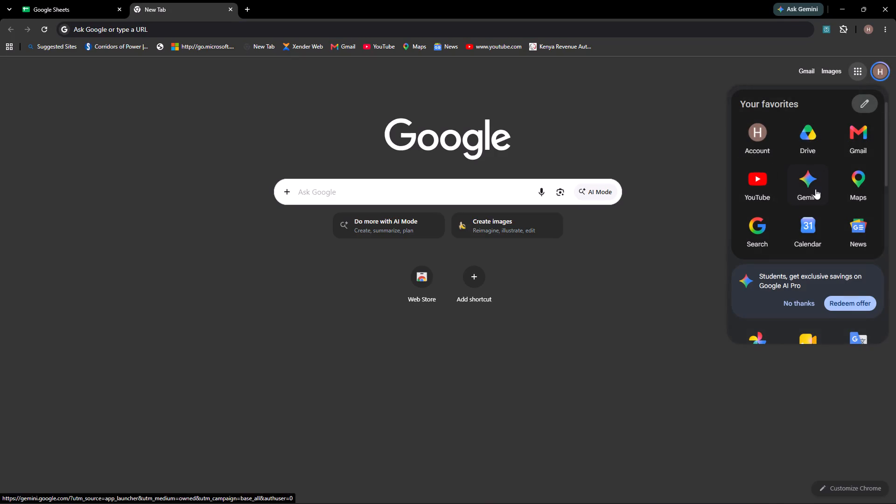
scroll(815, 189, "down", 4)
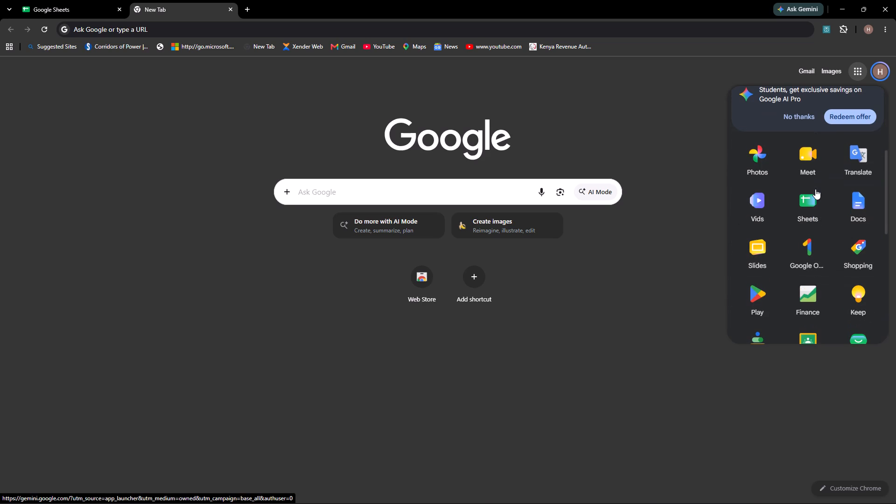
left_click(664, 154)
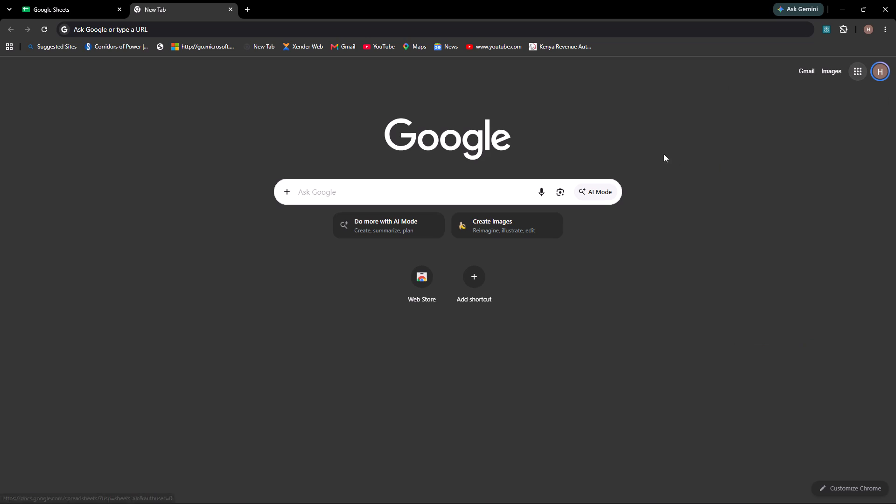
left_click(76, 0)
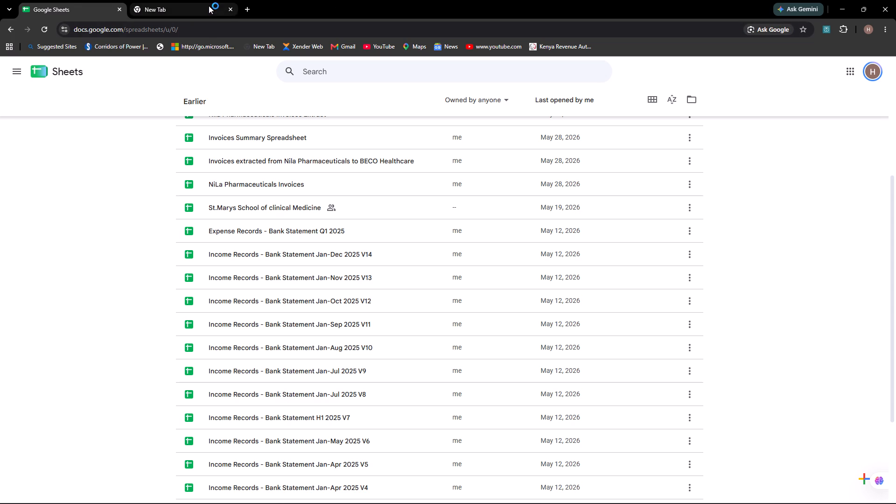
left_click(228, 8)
Create a new blank spreadsheet in Google Sheets.
scroll(602, 193, "up", 6)
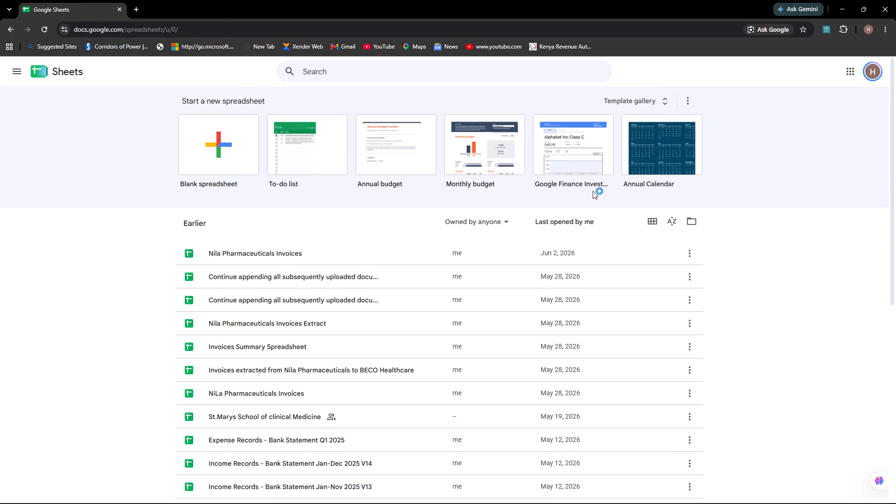
left_click(213, 135)
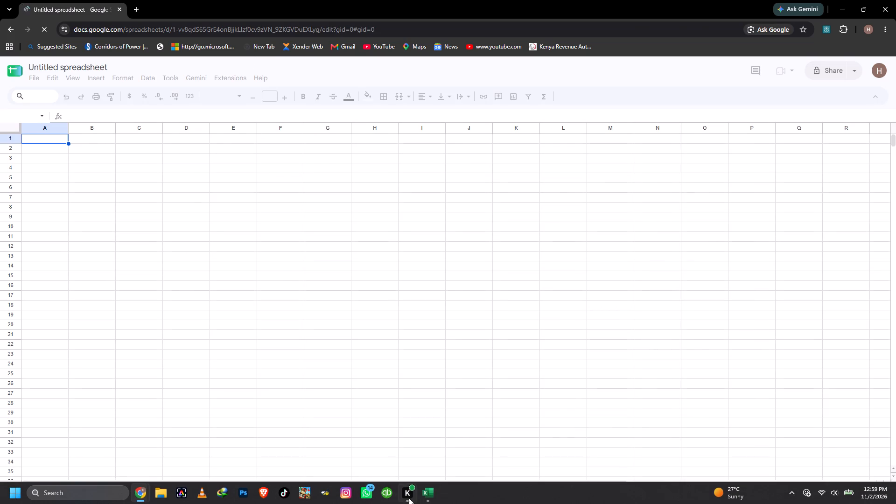
Switch to Excel and copy the whole curemart sales table, A2:C366, from the header down to the Total row.
left_click(439, 466)
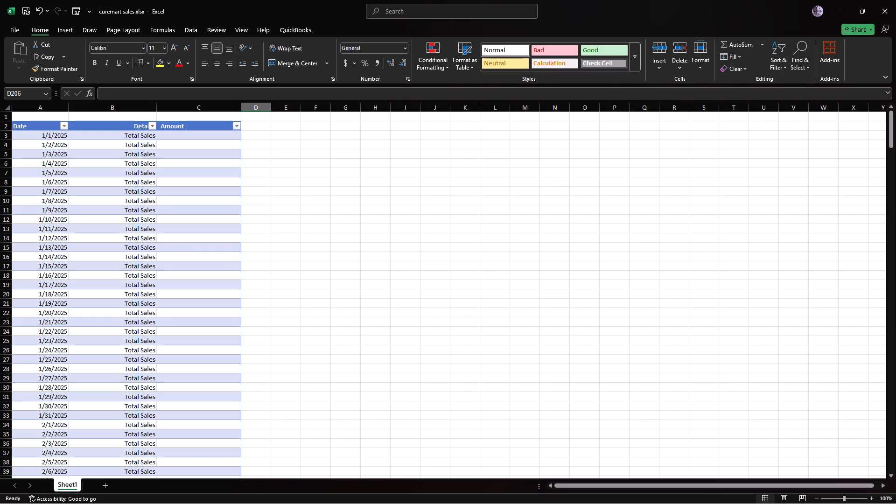
left_click_drag(21, 125, 33, 137)
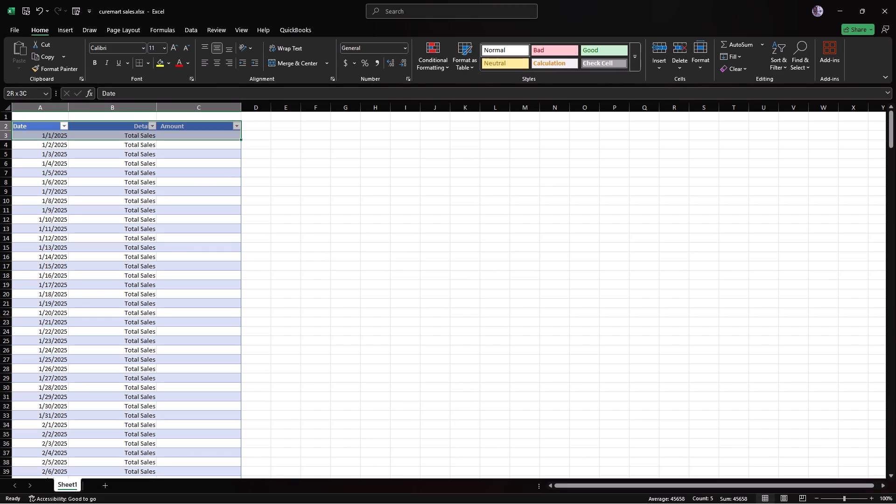
left_click_drag(33, 137, 59, 503)
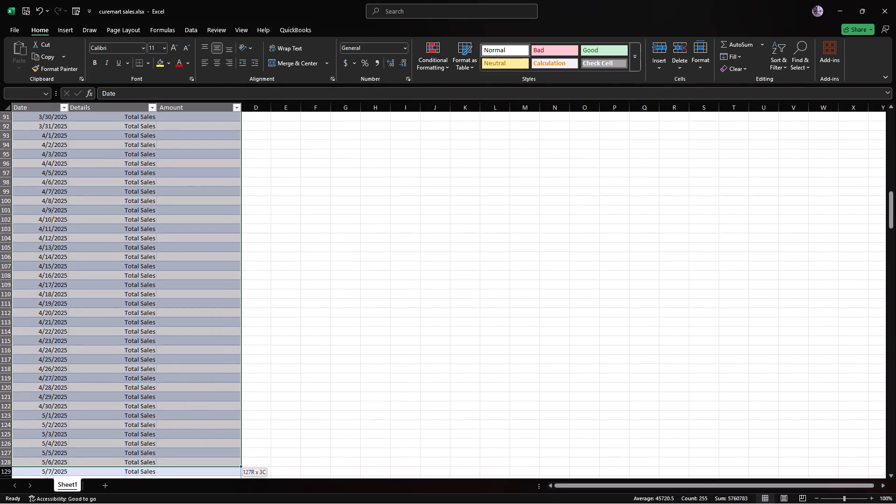
left_click_drag(59, 503, 61, 503)
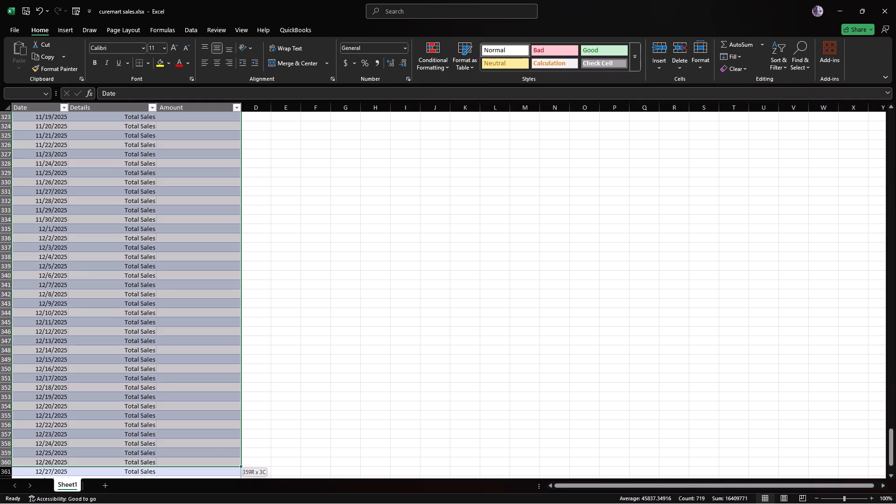
left_click_drag(61, 503, 65, 464)
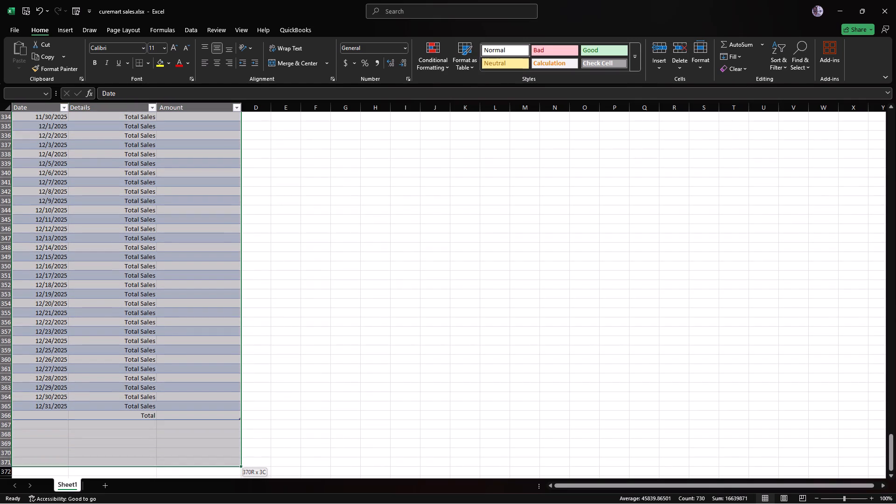
left_click_drag(65, 464, 119, 415)
key("ctrl+c")
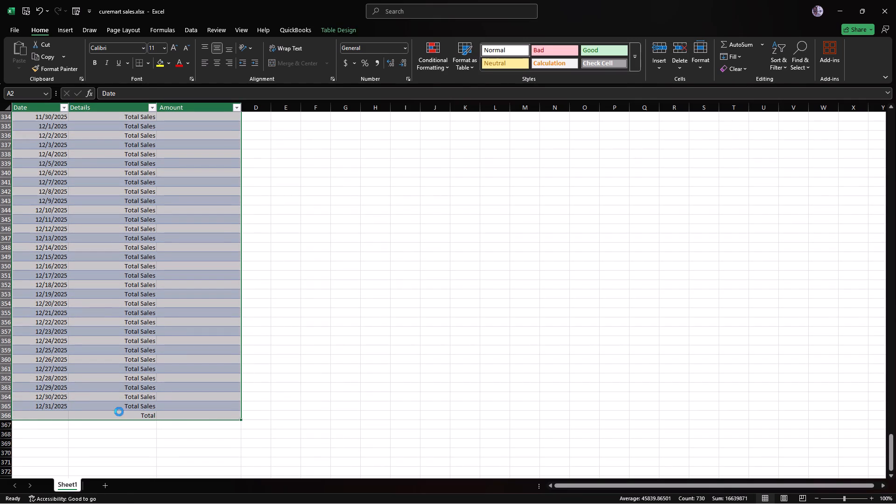
left_click(136, 491)
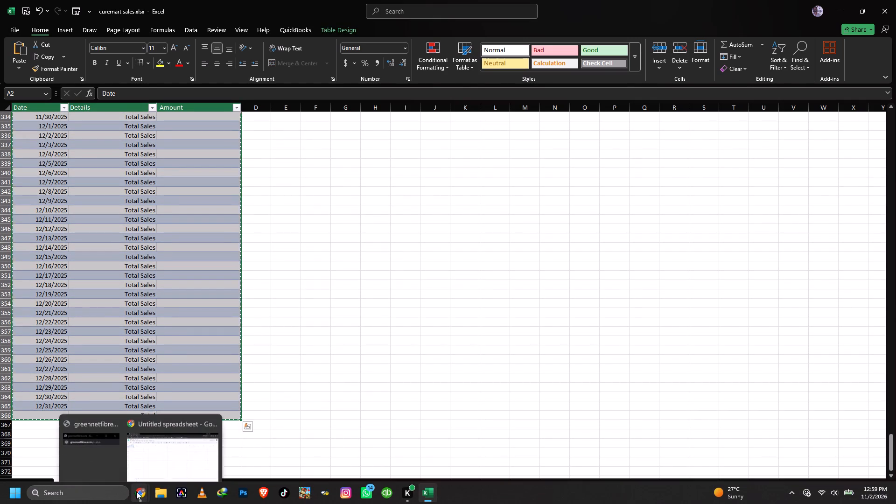
left_click(136, 451)
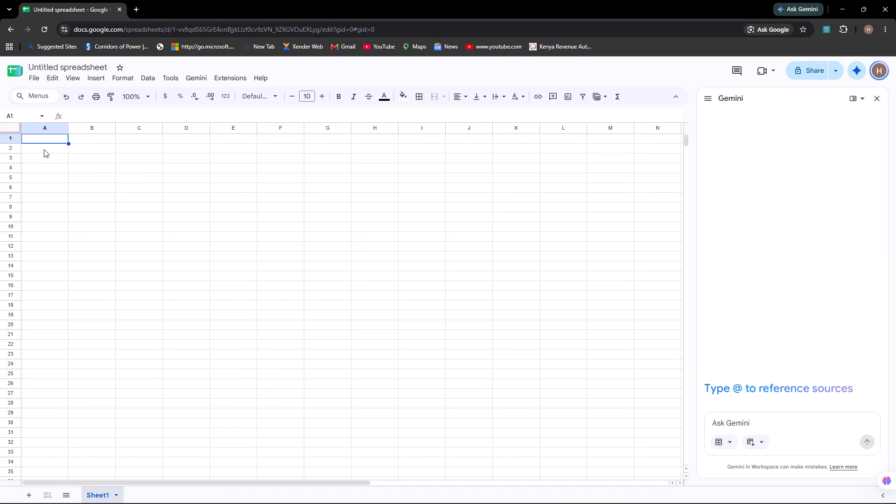
key("ctrl+v")
left_click(46, 140)
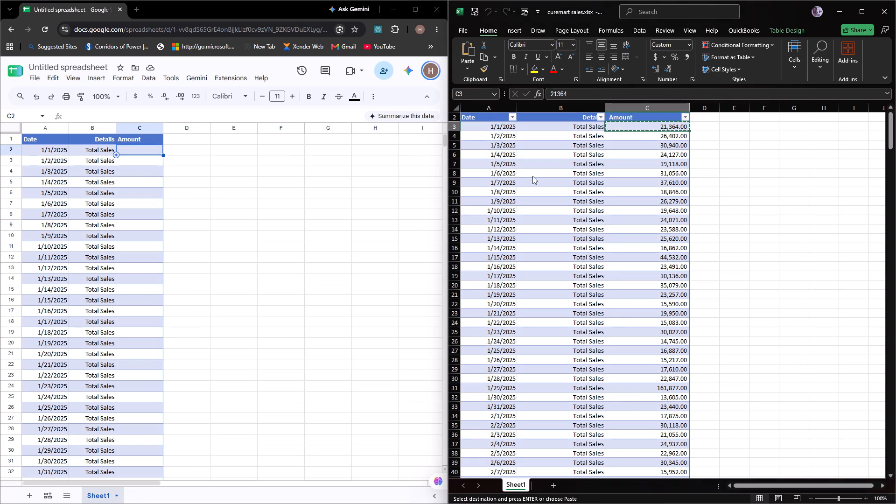
left_click(134, 152)
left_click(131, 147)
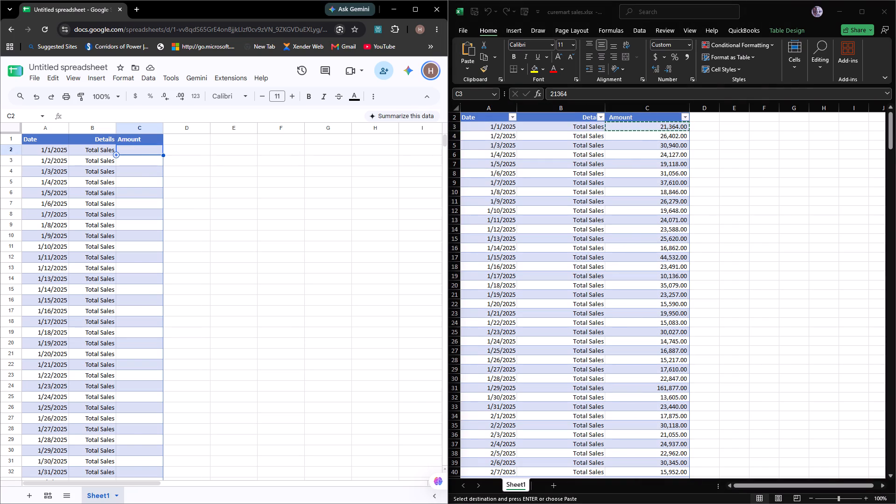
key("ctrl+v")
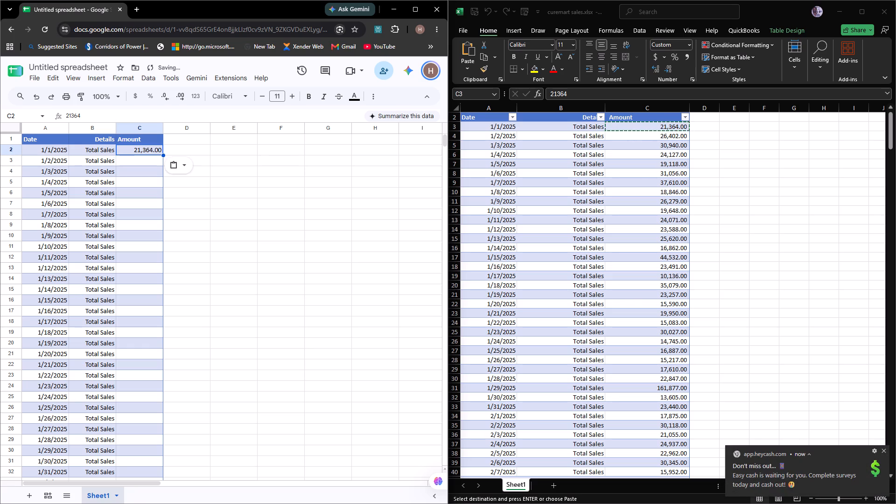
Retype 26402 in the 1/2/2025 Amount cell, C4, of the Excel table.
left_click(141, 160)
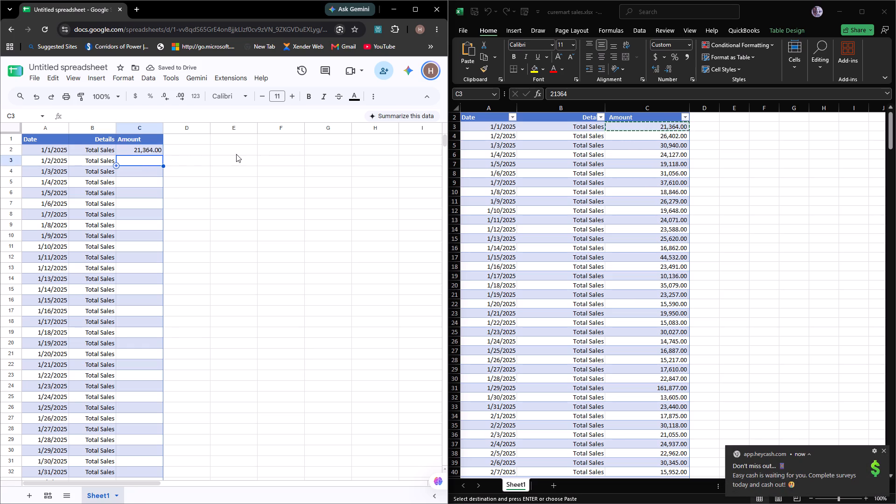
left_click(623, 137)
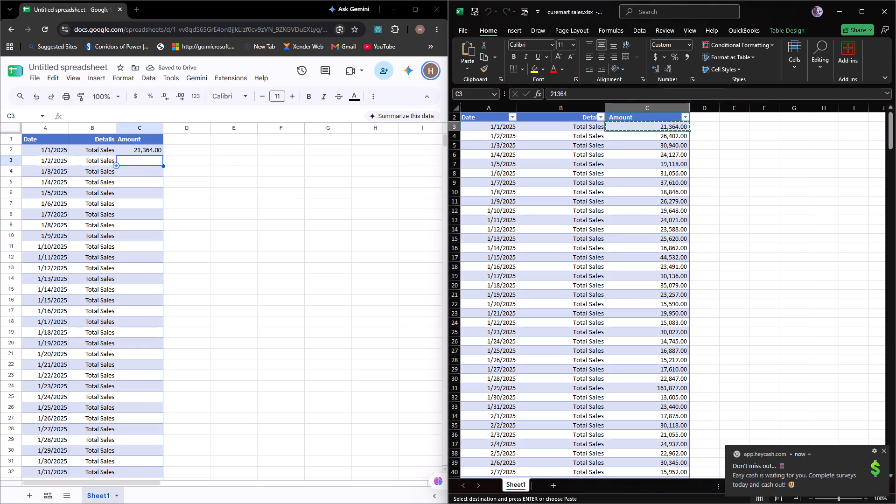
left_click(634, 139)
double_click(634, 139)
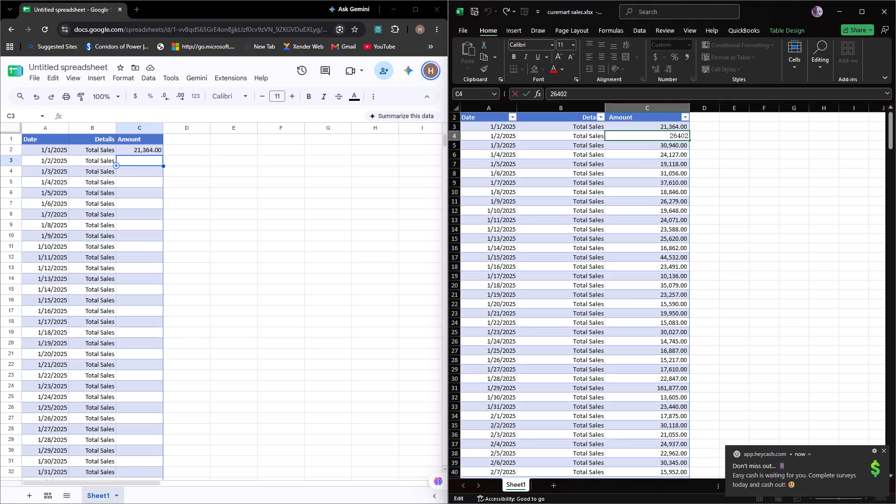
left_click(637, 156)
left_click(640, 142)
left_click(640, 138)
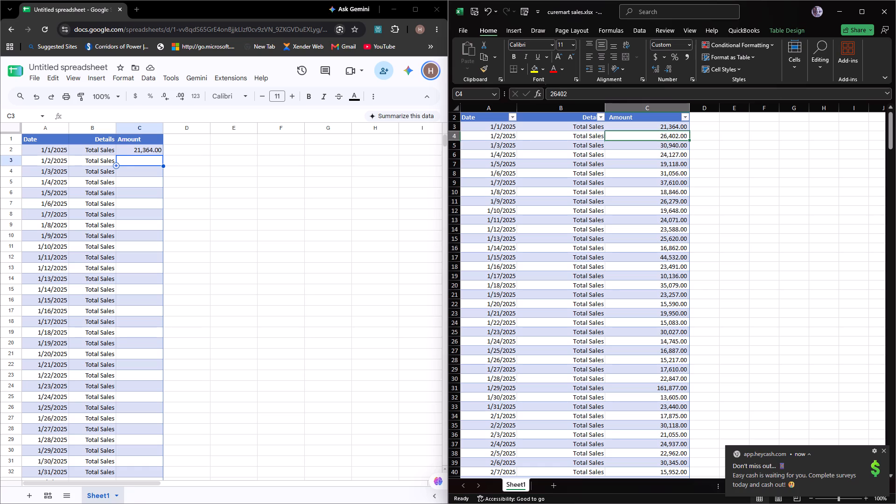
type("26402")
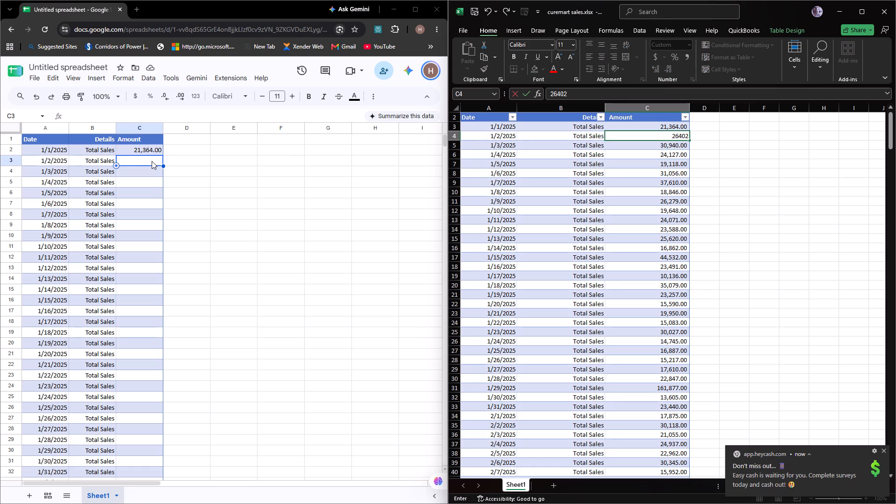
Enter 26402 as the 1/2/2025 amount in cell C3 of the Google Sheets table.
left_click(150, 160)
left_click(149, 158)
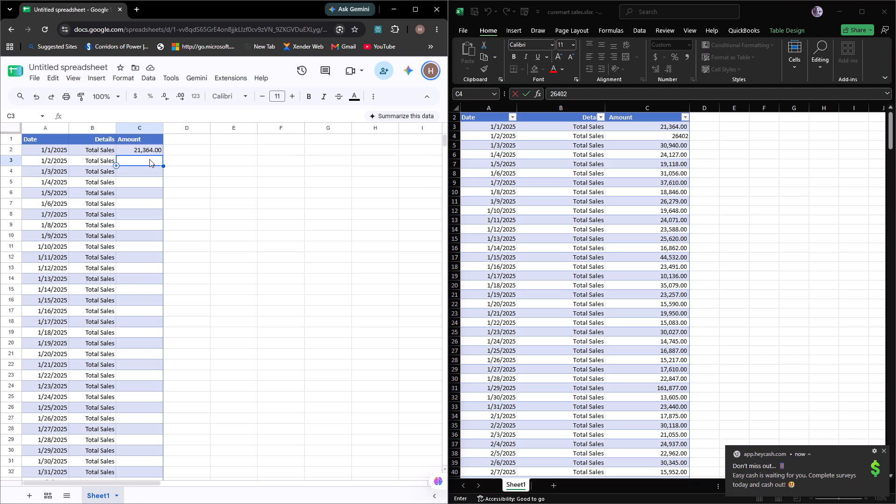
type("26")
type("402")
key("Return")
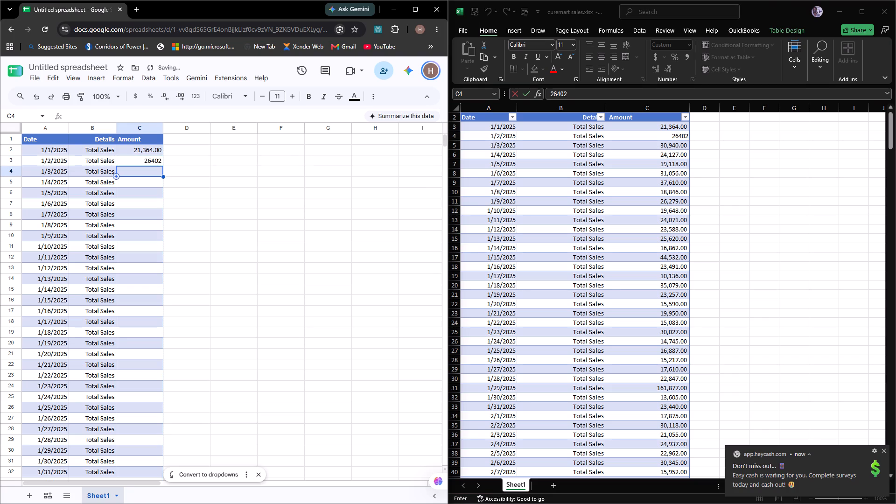
left_click(136, 165)
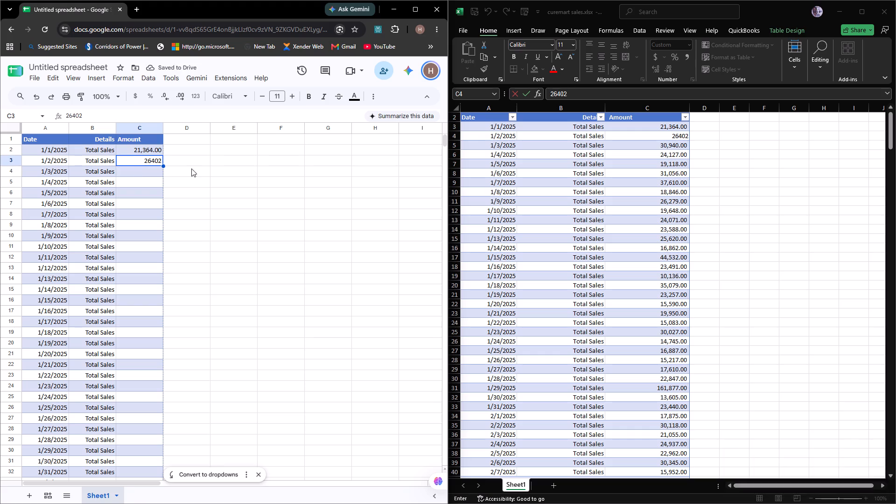
Copy the 1/3/2025 amount, 30,940.00, from Excel cell C5 into cell C4 of the Google Sheets table.
left_click(672, 151)
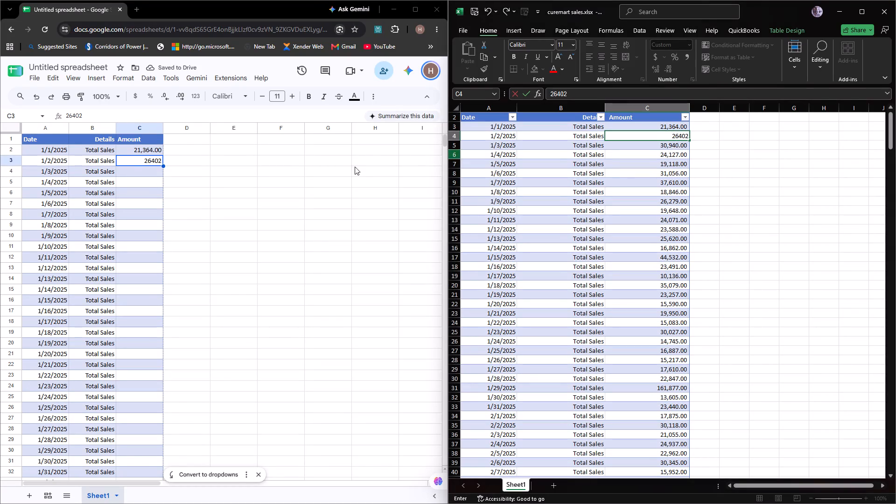
left_click(693, 150)
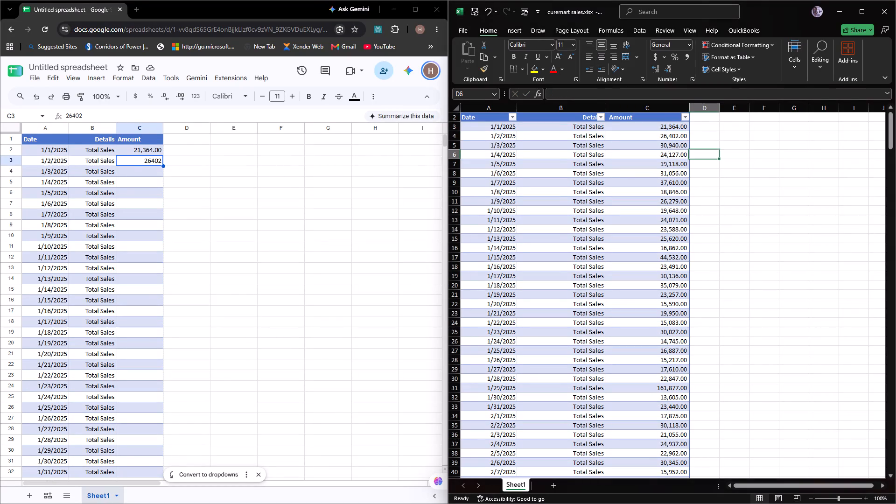
left_click(680, 147)
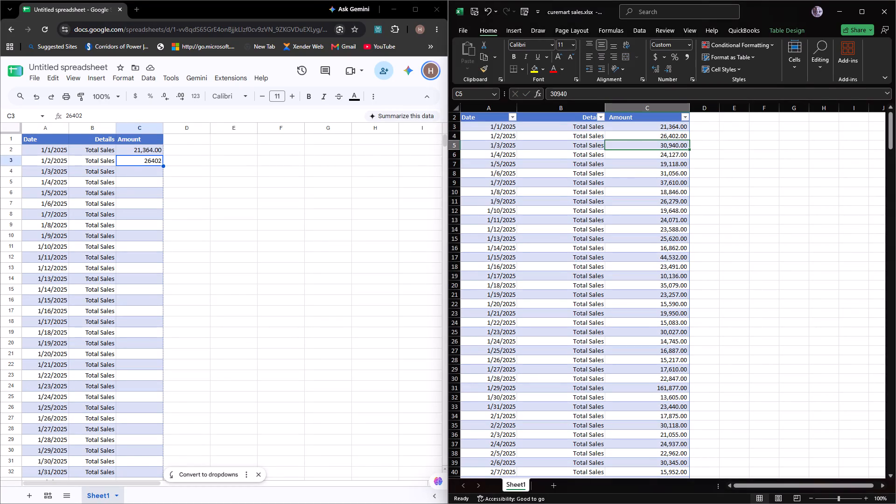
key("ctrl+c")
left_click(119, 175)
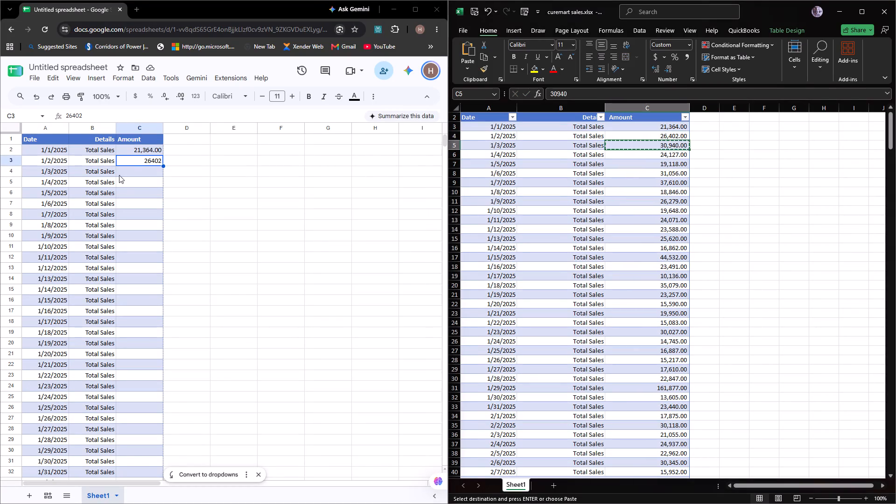
key("ctrl+v")
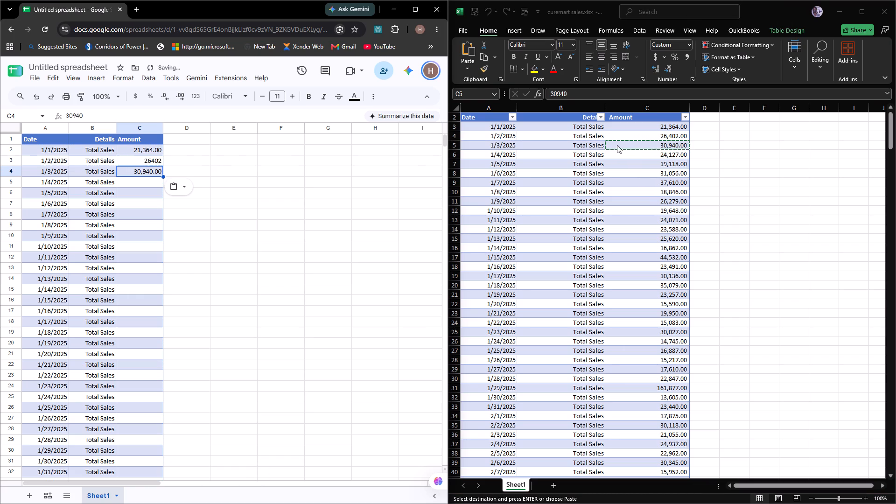
Copy the 1/4/2025 amount, 24,127.00, from Excel cell C6 into cell C5 of the Google Sheets table.
left_click(634, 153)
left_click(638, 158)
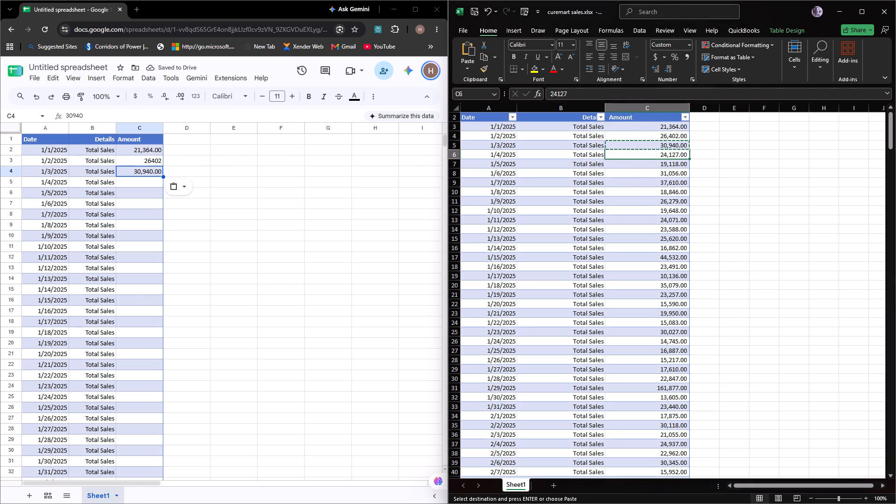
key("ctrl+c")
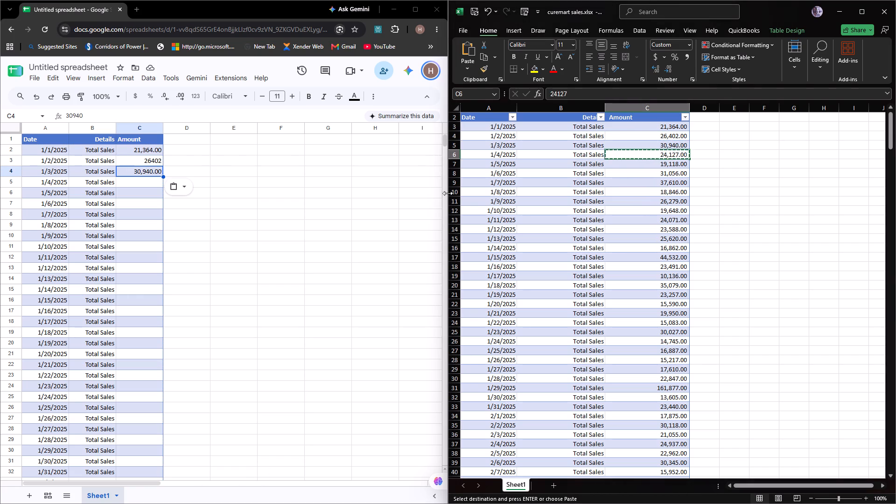
double_click(142, 182)
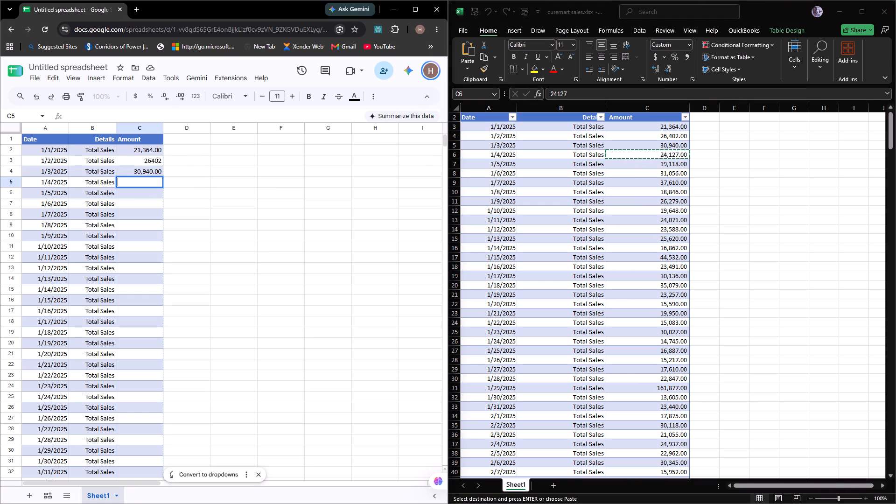
key("ctrl+v")
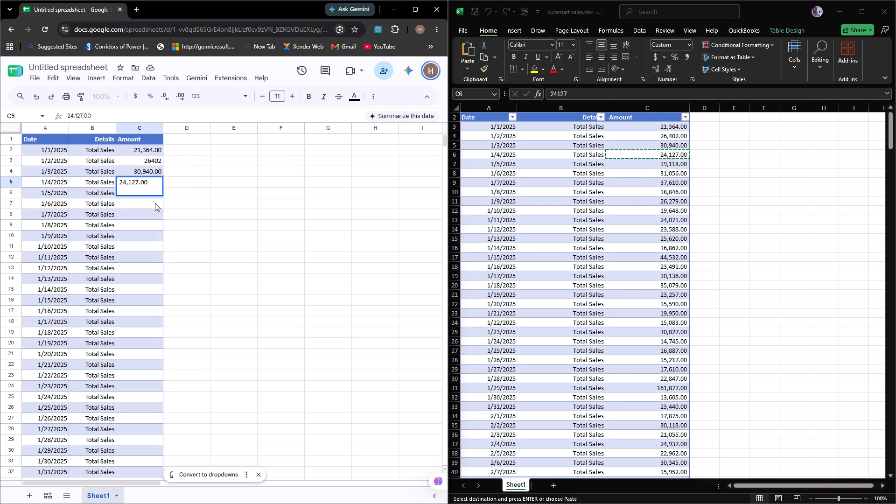
left_click(155, 203)
Copy the 1/5/2025 amount, 19,118.00, from Excel cell C7 into cell C6 of the Google Sheets table.
left_click(149, 191)
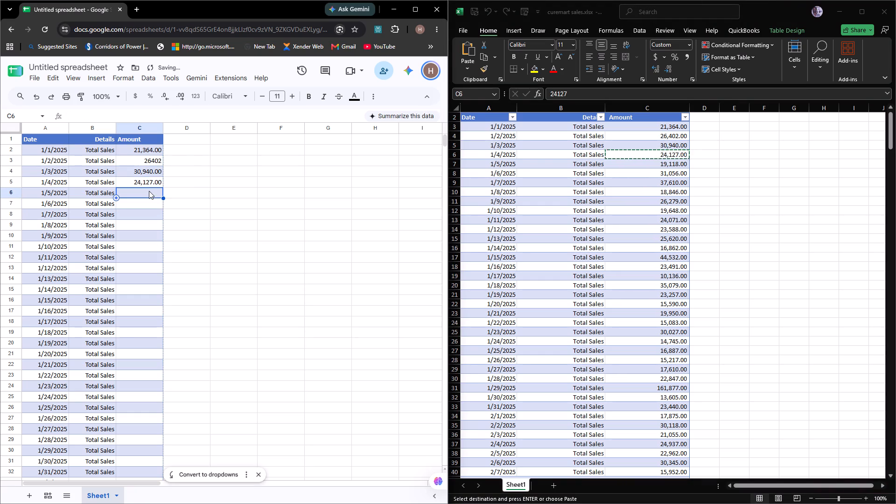
left_click(654, 164)
left_click(655, 165)
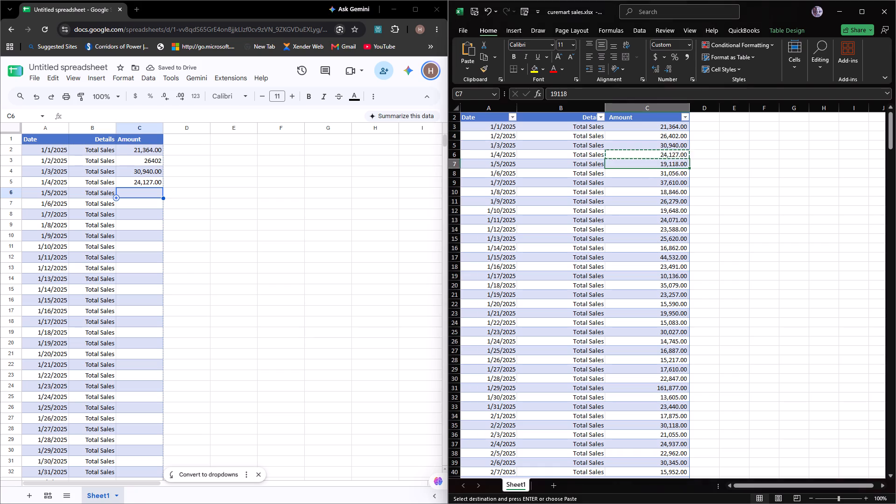
key("ctrl+c")
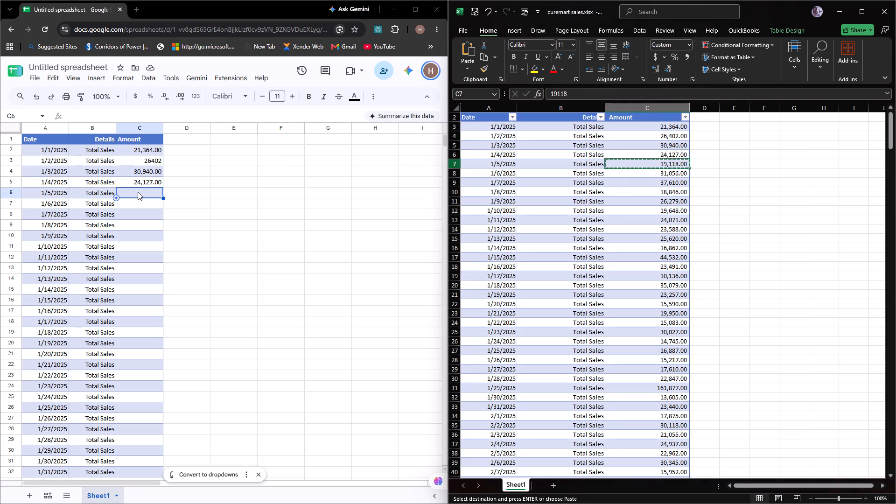
key("ctrl+v")
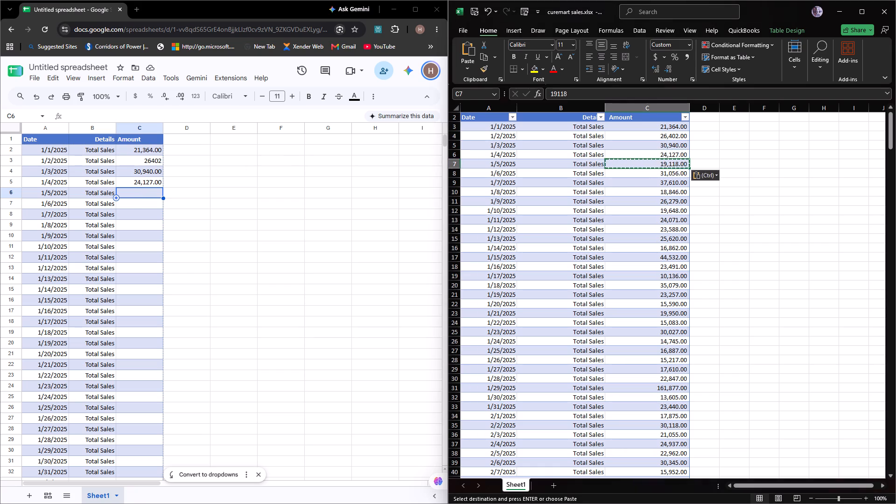
left_click(137, 190)
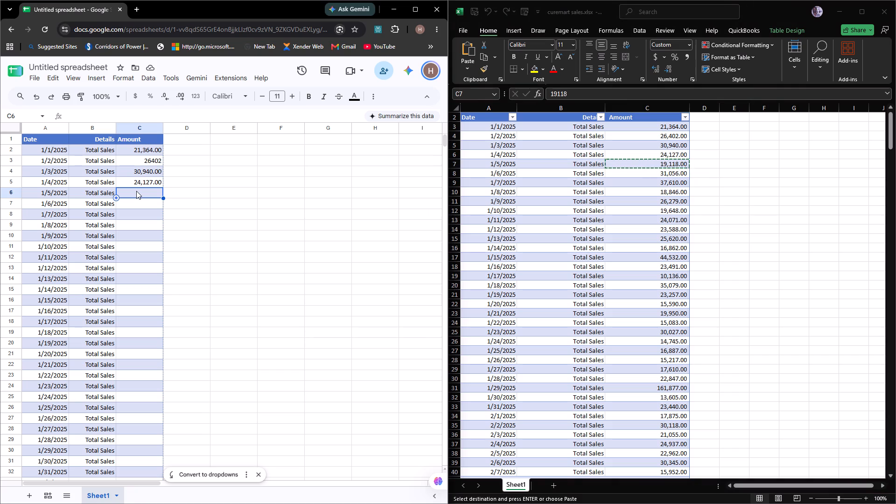
left_click(136, 191)
key("ctrl+v")
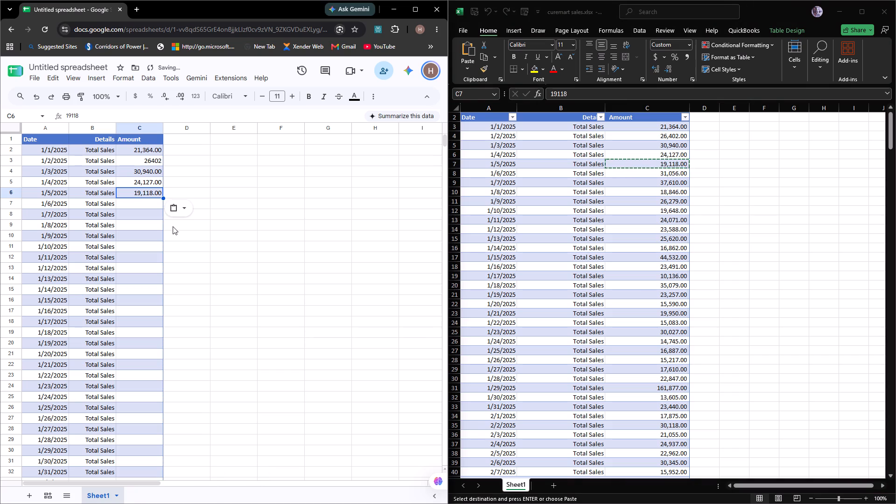
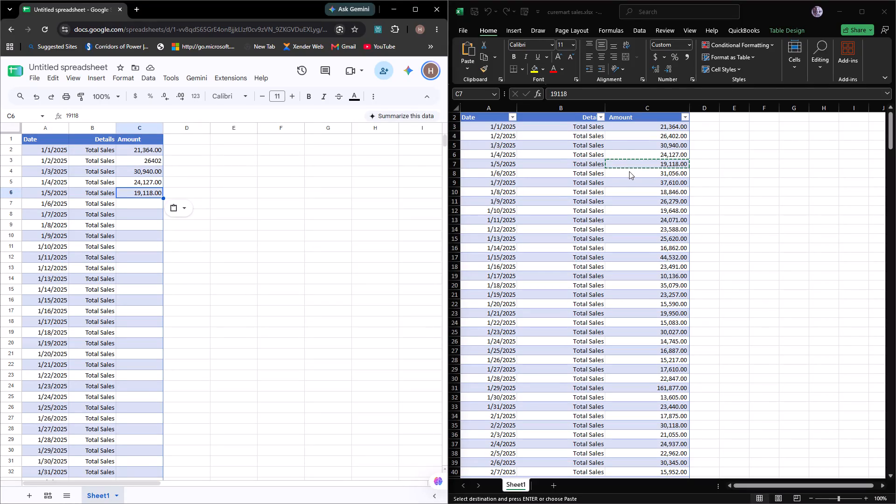
Copy the 1/6/2025 amount, 31,056.00, from Excel cell C8 into cell C7 of the Google Sheets table.
left_click(629, 171)
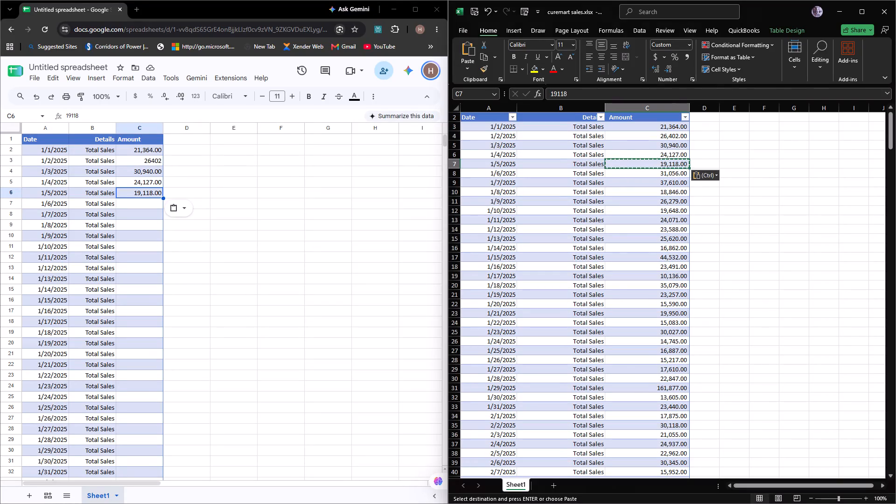
left_click(629, 171)
key("ctrl+c")
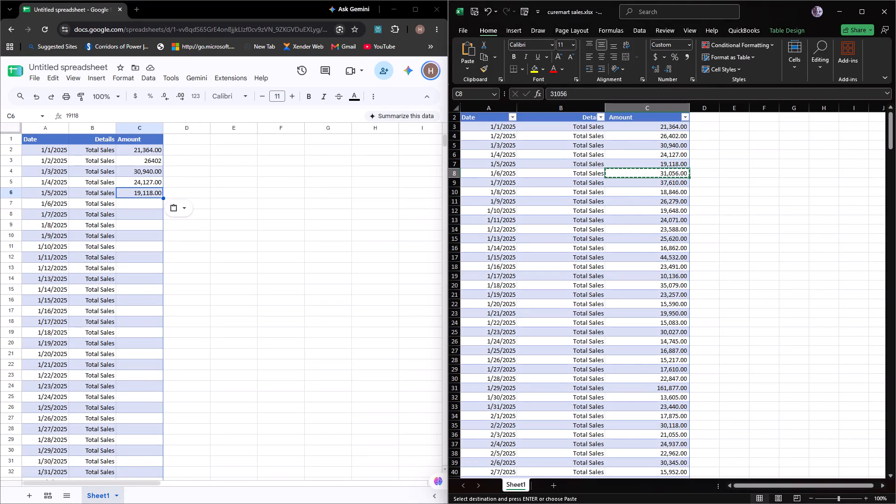
left_click(145, 207)
left_click(144, 206)
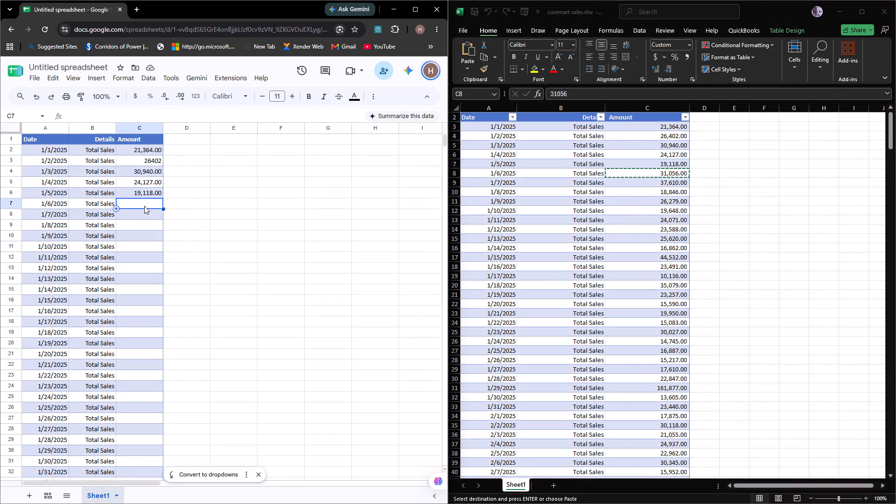
key("ctrl+v")
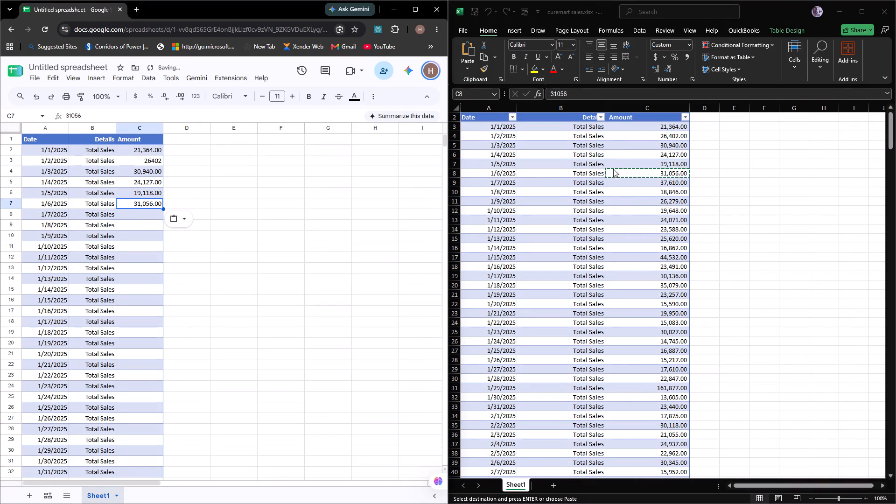
Copy the 1/7/2025 amount, 37,610.00, from Excel cell C9 into cell C8 of the Google Sheets table.
left_click(633, 181)
left_click(635, 189)
left_click(634, 186)
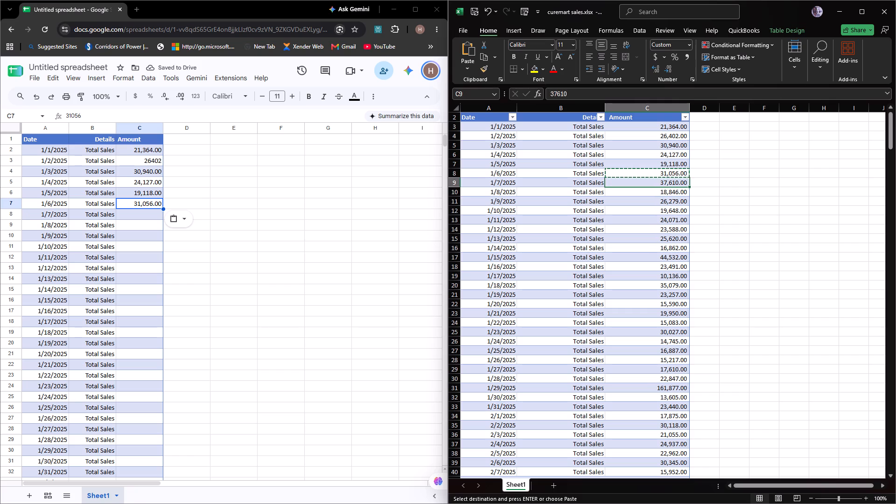
key("ctrl+c")
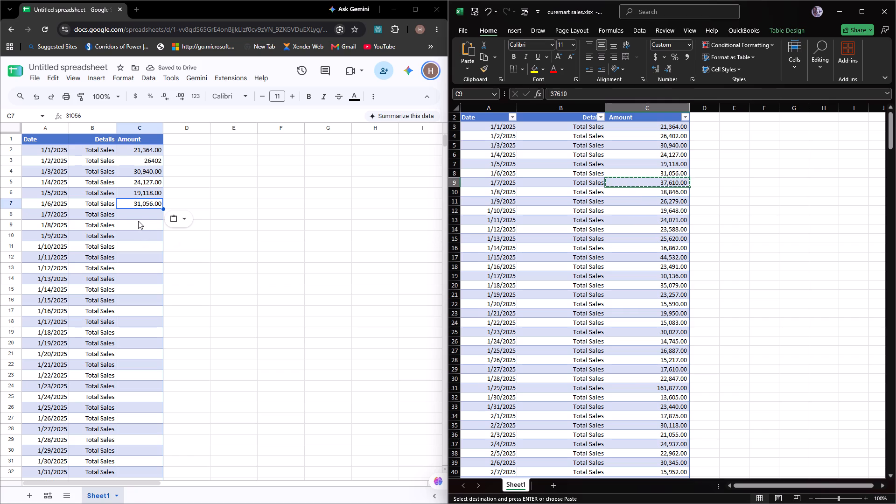
left_click(138, 221)
left_click(146, 214)
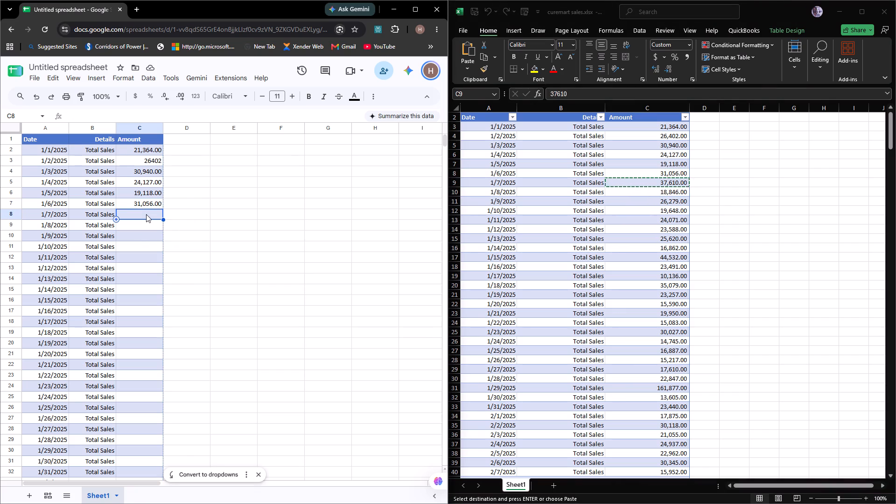
key("ctrl+v")
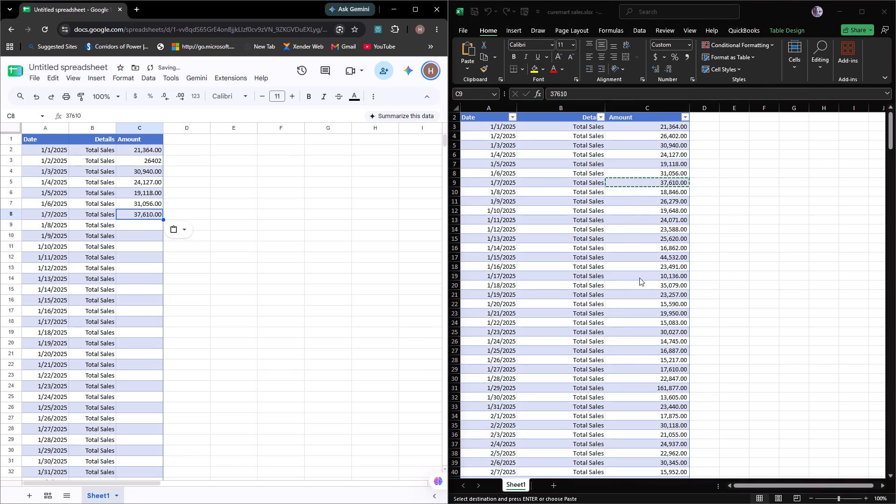
Copy the 1/8/2025 amount, 18,846.00, from Excel cell C10 into cell C9 of the Google Sheets table.
left_click(640, 277)
left_click(140, 228)
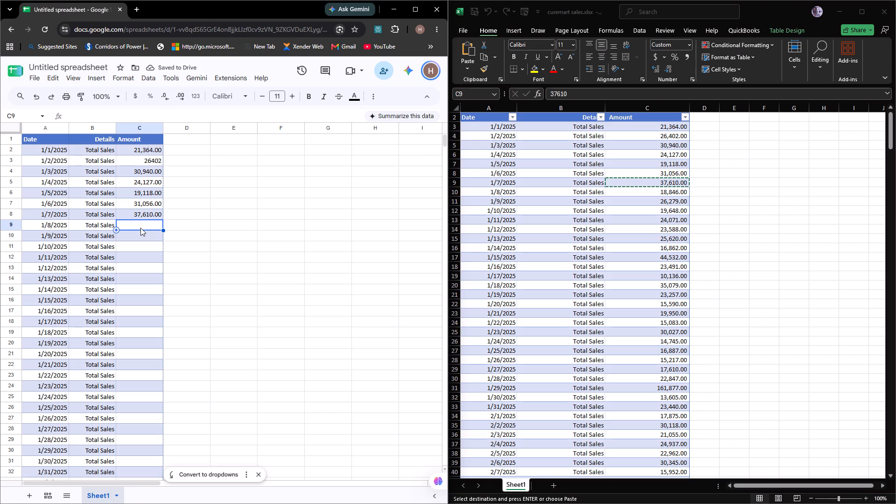
left_click(656, 191)
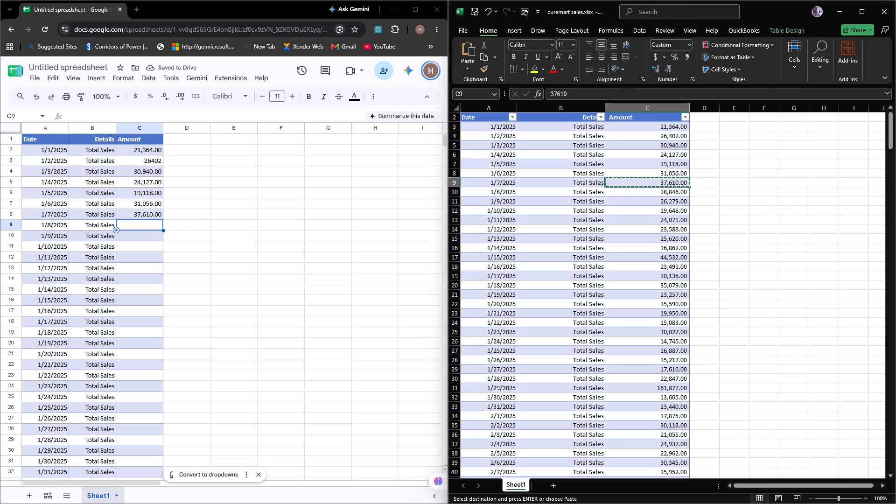
left_click(657, 195)
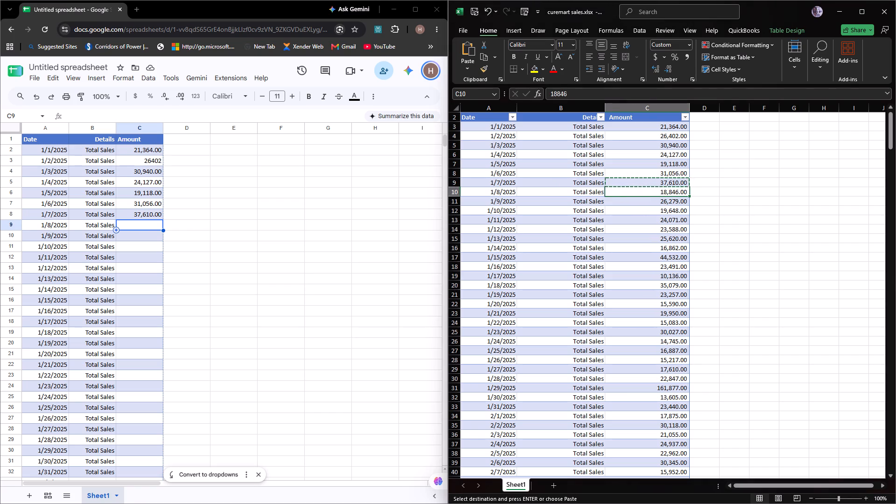
key("ctrl+c")
left_click(134, 222)
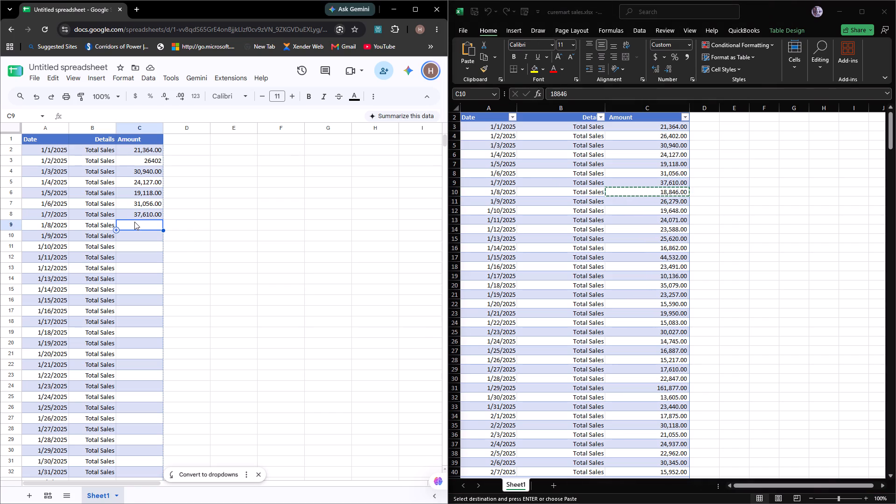
key("ctrl+v")
Copy the 1/9/2025 amount, 26,279.00, from Excel cell C11 into cell C10 of the Google Sheets table.
left_click(677, 200)
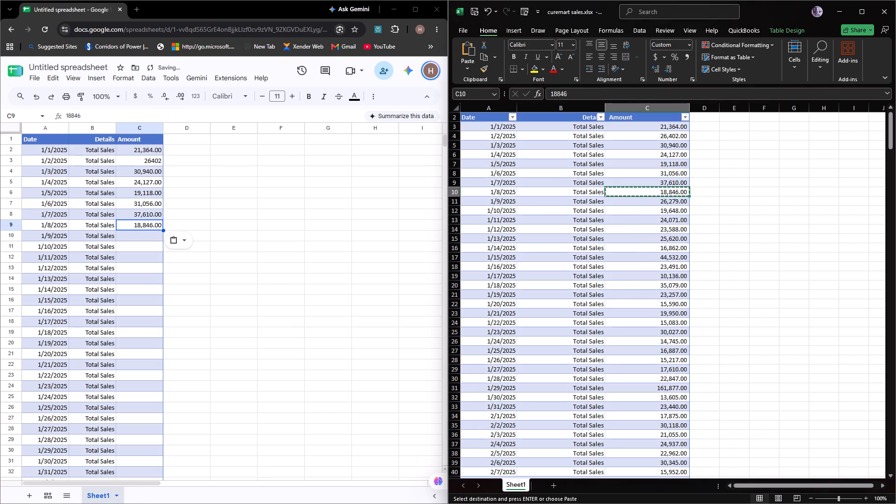
left_click(675, 205)
key("ctrl+c")
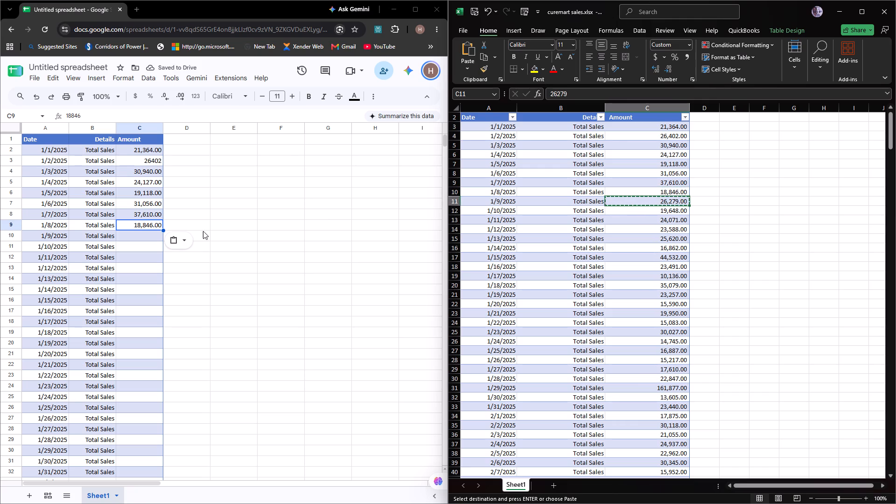
left_click(131, 238)
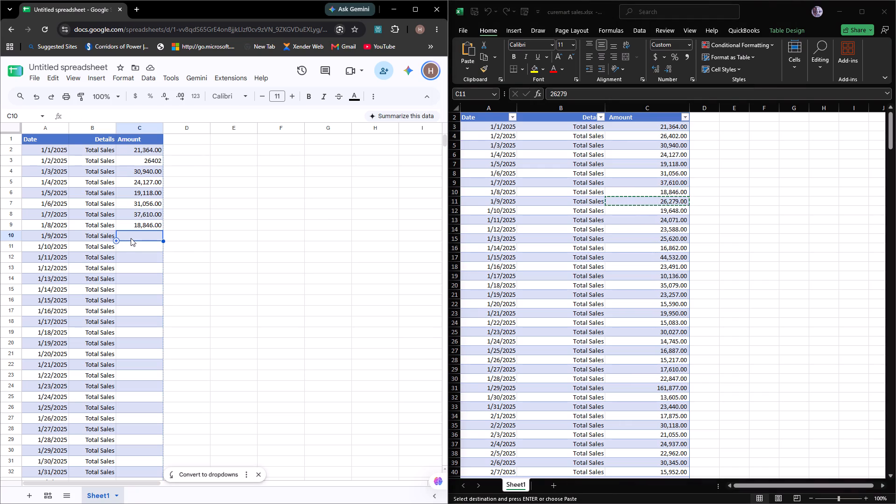
key("ctrl+v")
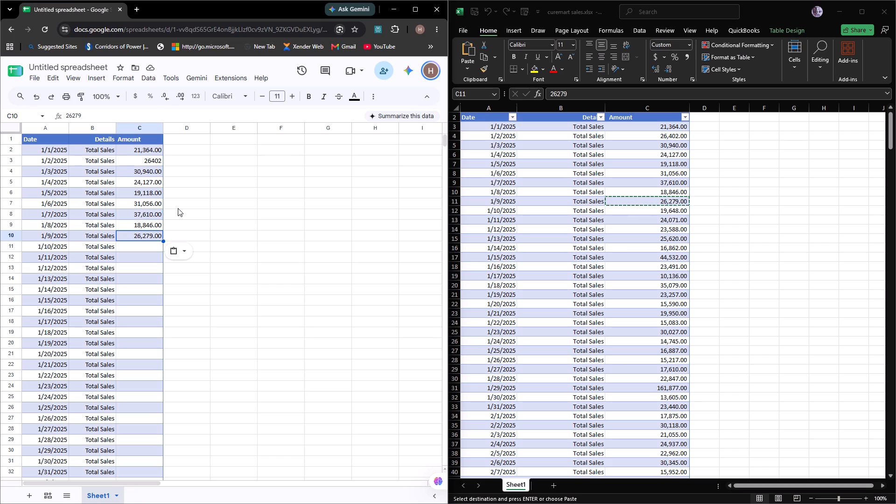
Copy the 1/10/2025 amount, 19,648.00, from Excel cell C12 into cell C11 of the Google Sheets table.
left_click(616, 212)
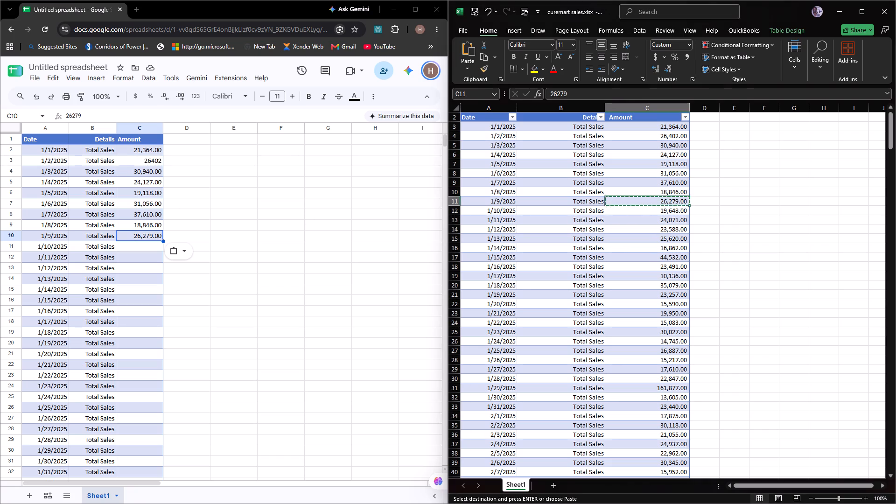
left_click(616, 212)
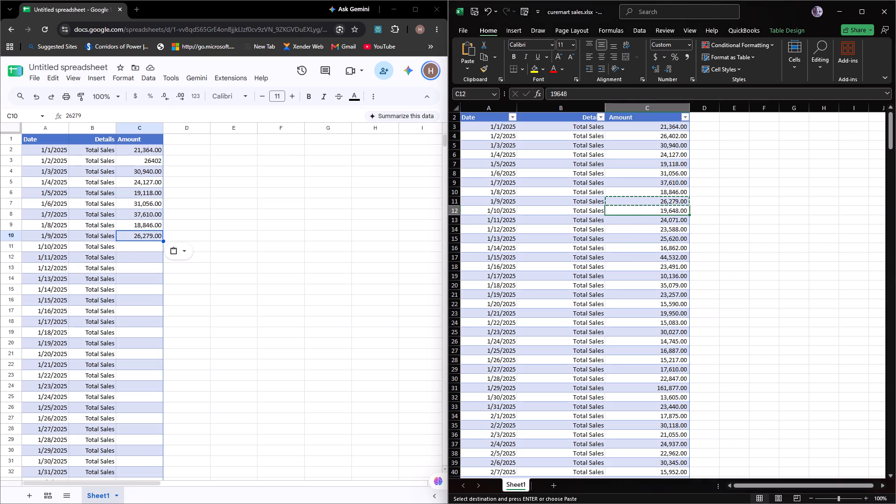
key("ctrl+c")
left_click(287, 267)
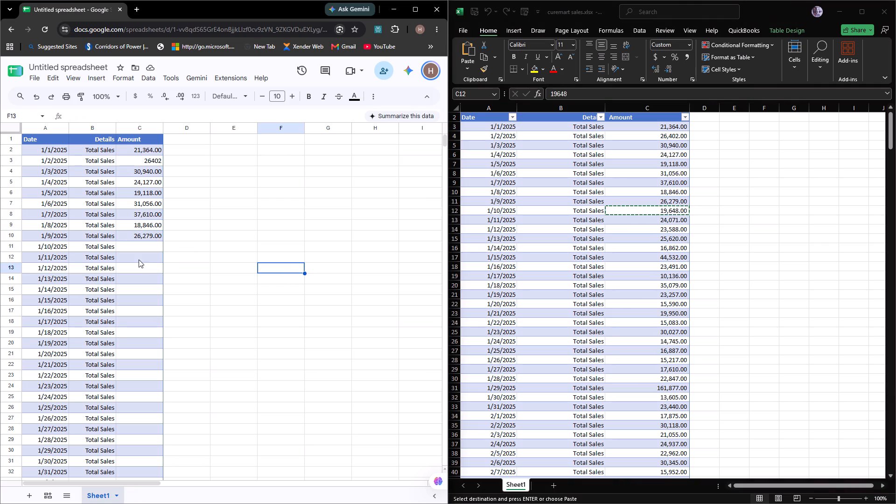
left_click(134, 247)
key("ctrl+v")
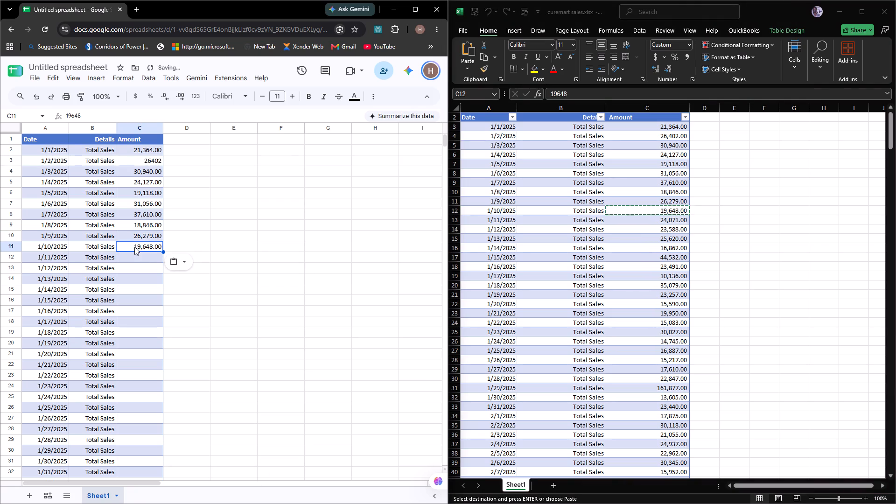
Copy the 1/11/2025 amount, 24,071.00, from Excel cell C13 into cell C12 of the Google Sheets table.
left_click(665, 220)
left_click(665, 220)
left_click(665, 225)
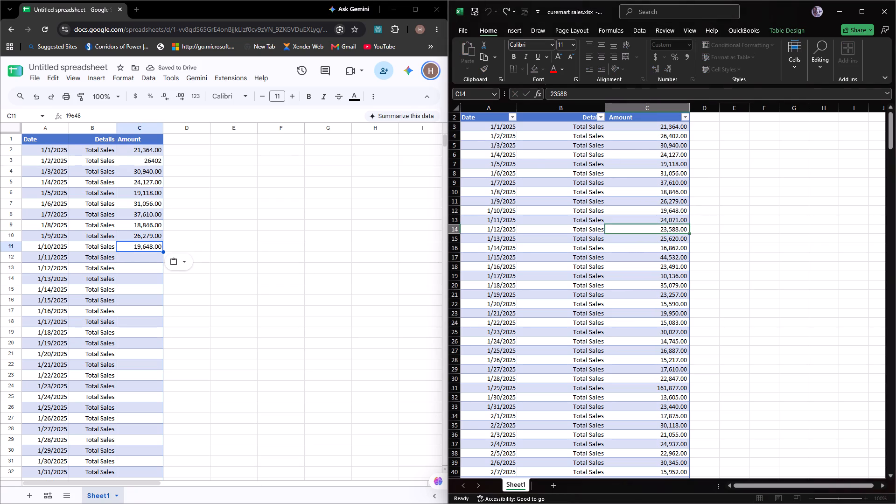
left_click(669, 221)
key("ctrl+c")
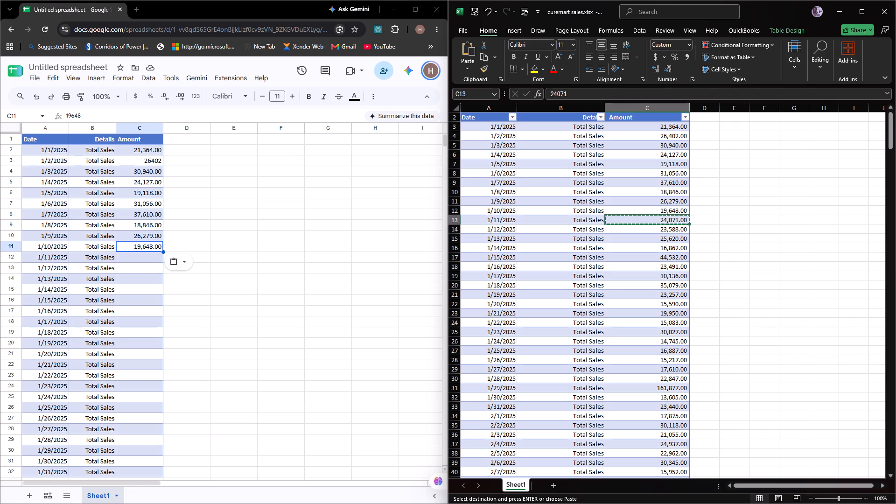
double_click(141, 255)
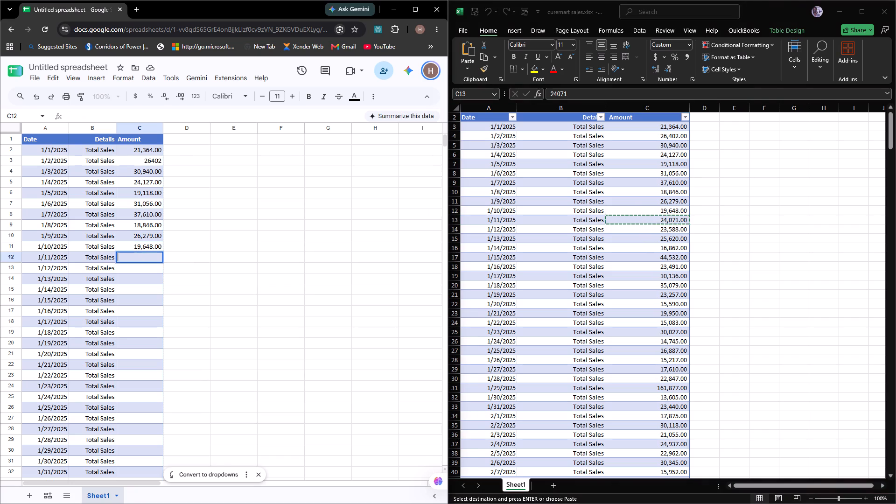
key("ctrl+v")
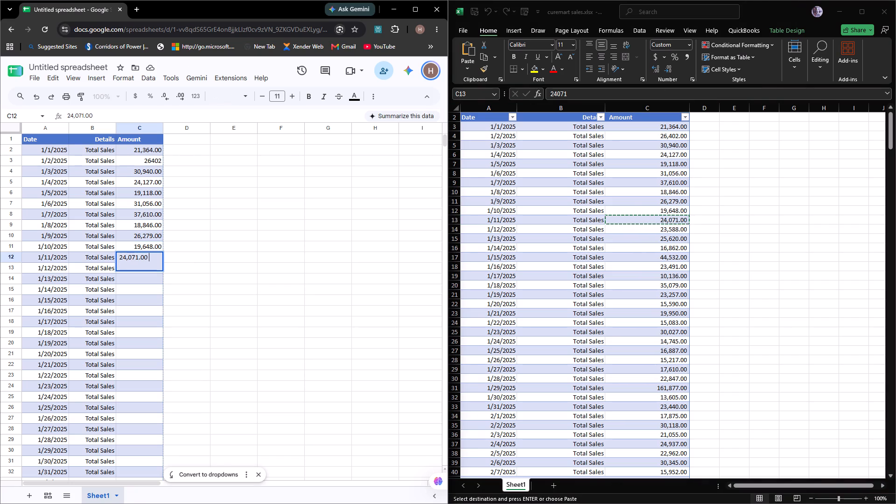
Copy the 1/12/2025 amount, 23,588.00, from Excel cell C14 into cell C13 of the Google Sheets table.
left_click(679, 228)
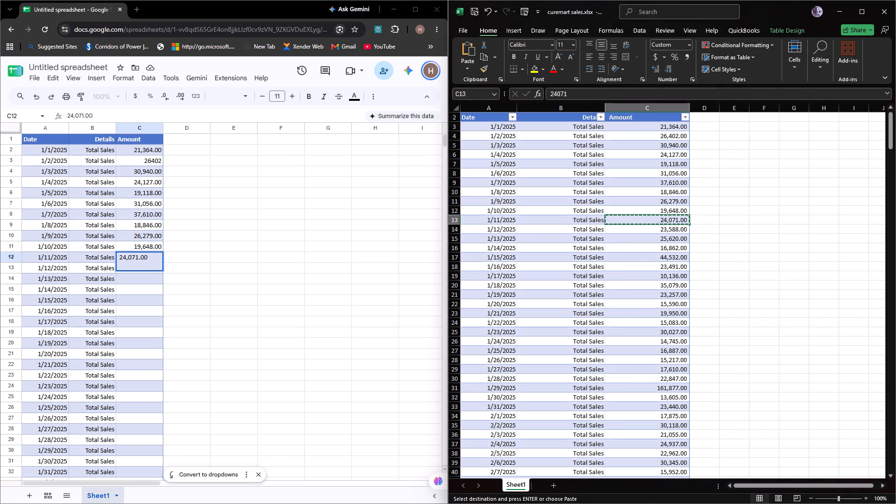
left_click(678, 229)
key("ctrl+c")
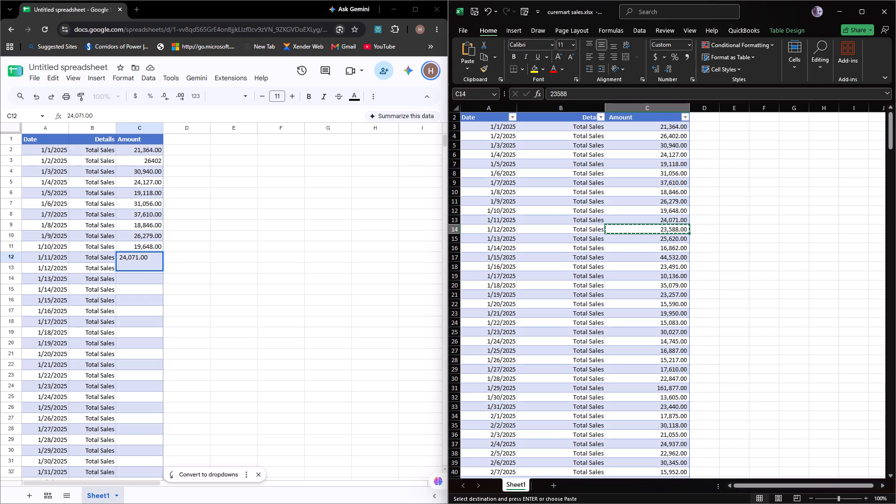
double_click(139, 275)
left_click(139, 269)
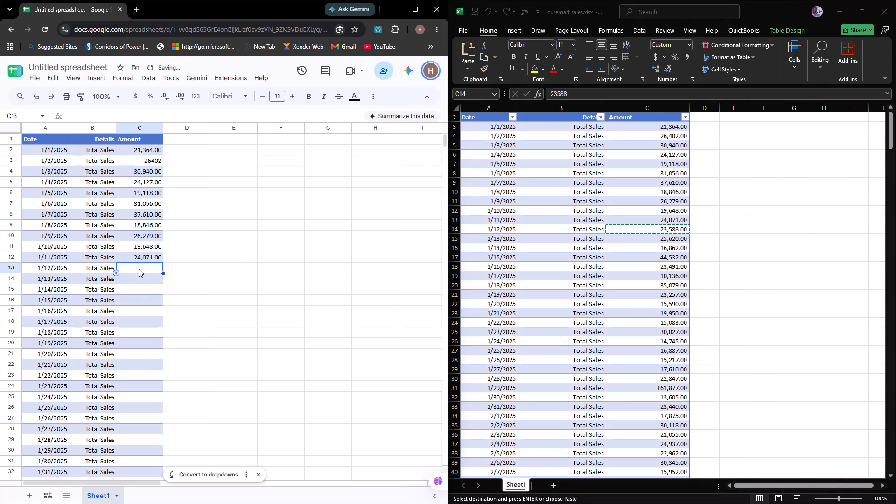
key("ctrl+v")
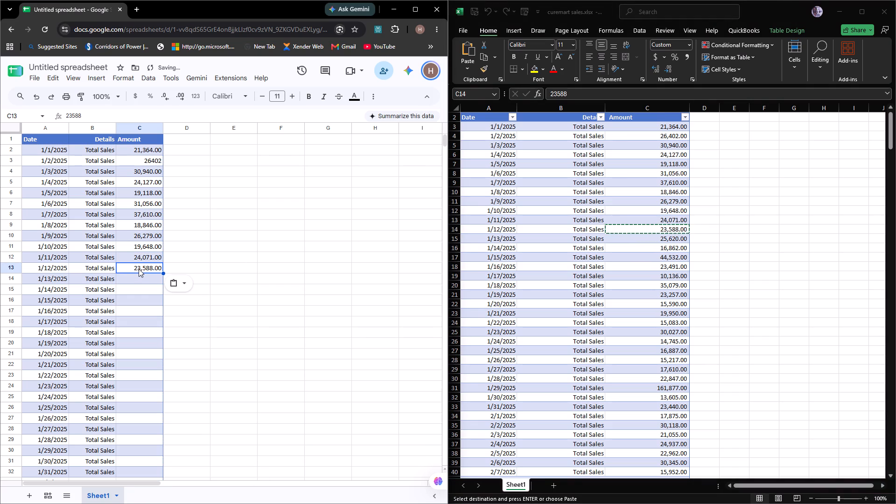
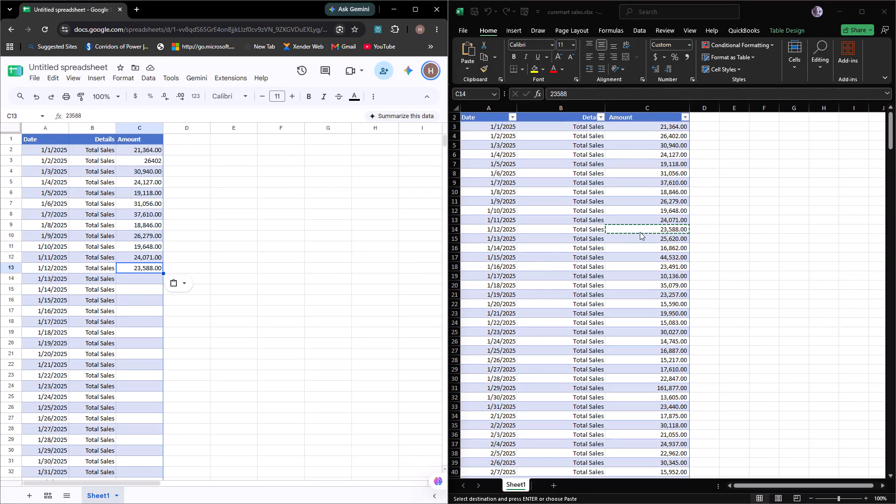
Copy the 1/13/2025 amount, 25,620.00, from Excel cell C15 into cell C14 of the Google Sheets table.
left_click(640, 232)
left_click(640, 237)
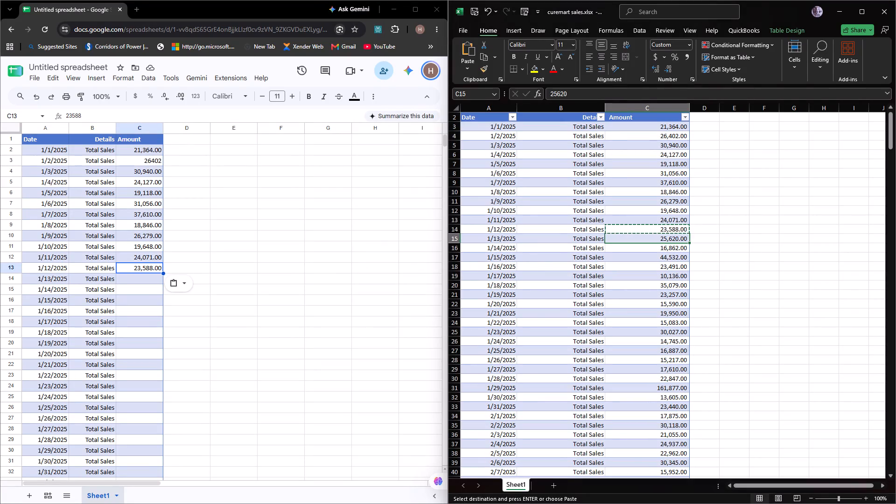
key("ctrl+c")
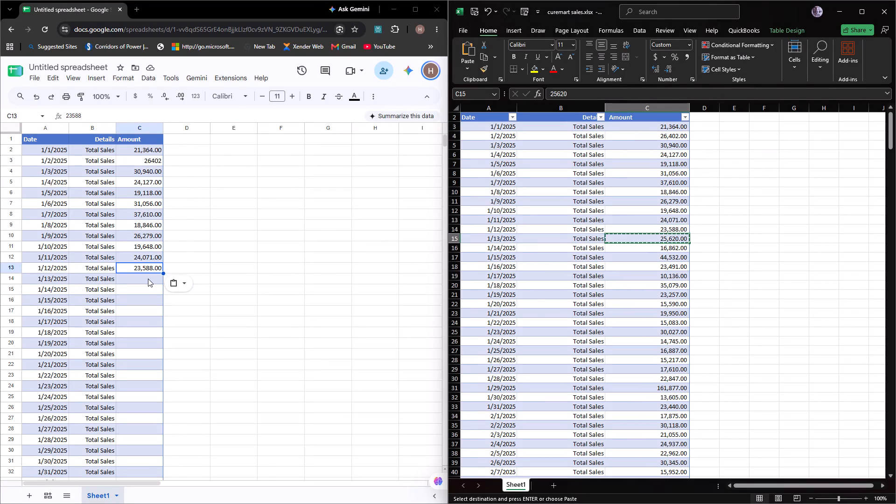
left_click(148, 279)
key("ctrl+v")
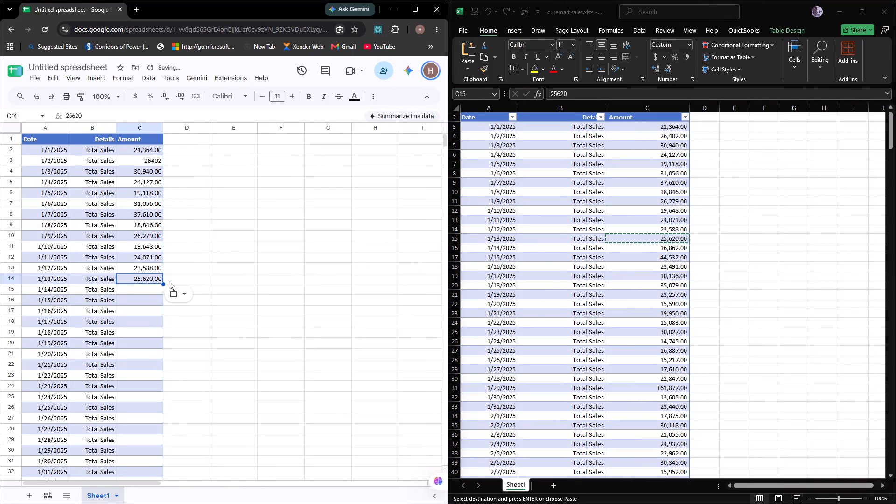
Copy the 1/14/2025 amount, 16,862.00, from Excel cell C16 into cell C15 of the Google Sheets table.
left_click(675, 247)
left_click(675, 249)
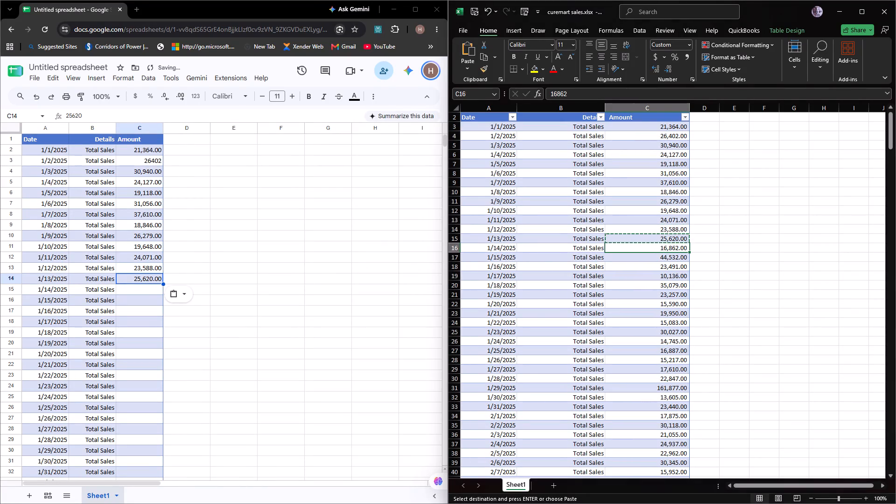
key("ctrl+c")
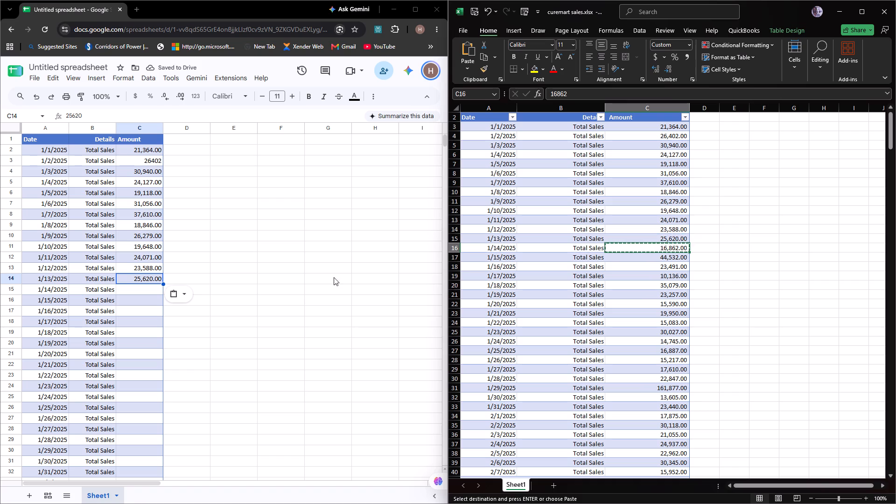
left_click(145, 292)
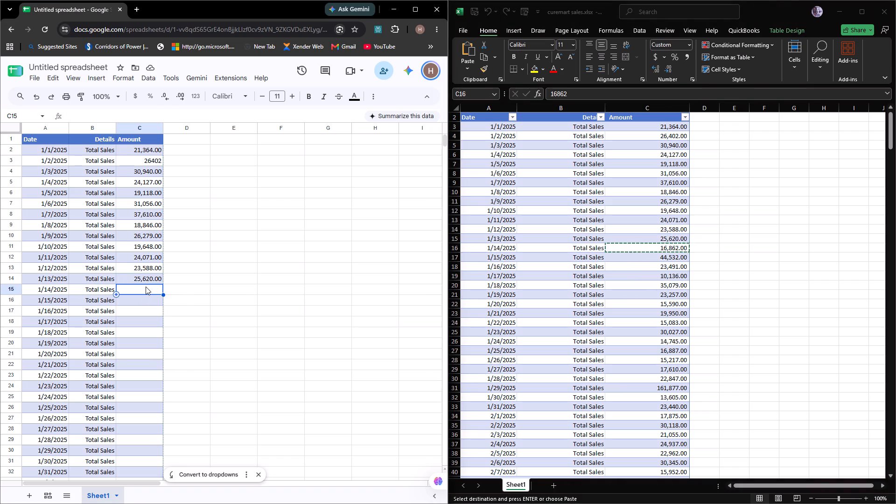
key("ctrl+v")
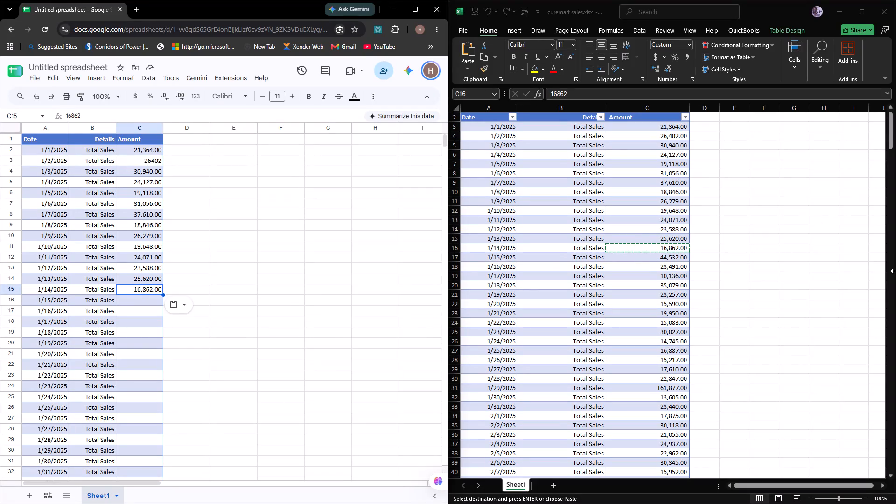
Copy the 1/15/2025 amount, 44,532.00, from Excel cell C17 into cell C16 of the Google Sheets table.
left_click(644, 259)
double_click(644, 259)
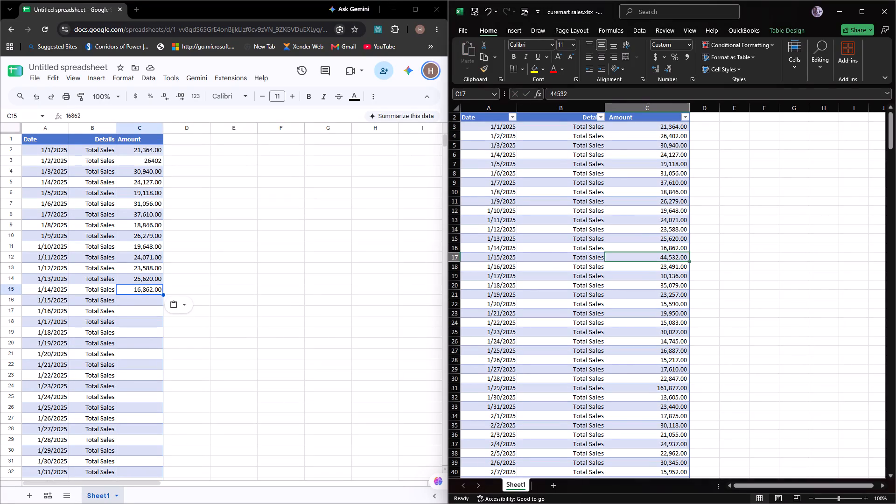
key("ctrl+c")
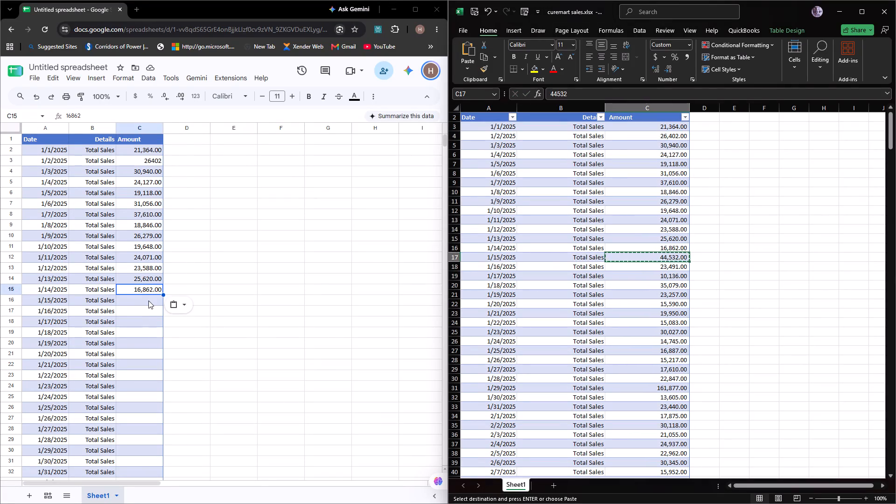
double_click(148, 301)
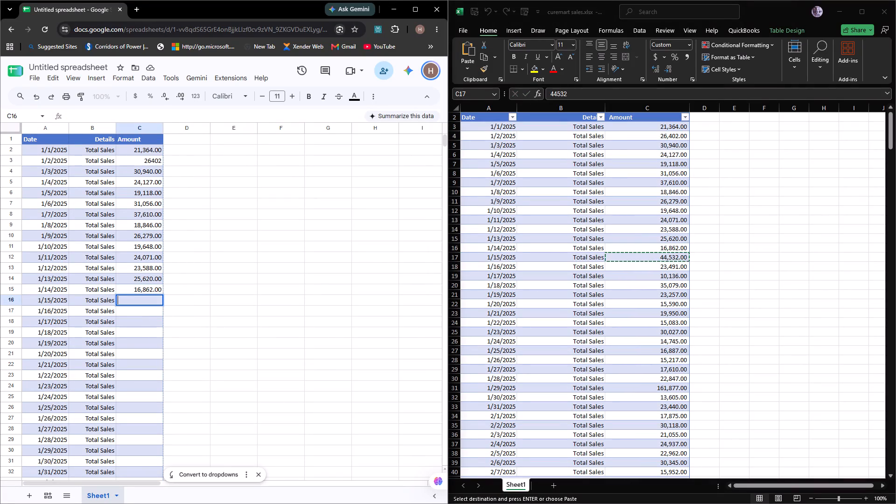
key("ctrl+v")
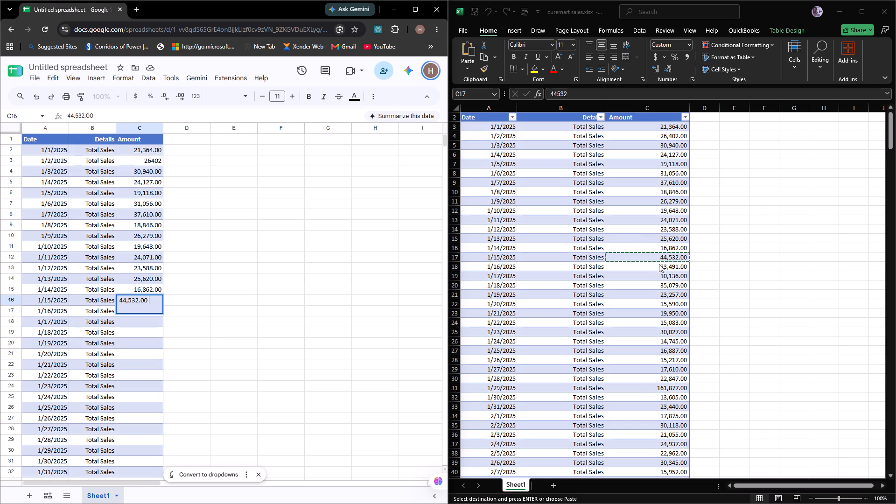
Copy the 1/16/2025 amount, 23,491.00, from Excel cell C18 into cell C17 of the Google Sheets table.
left_click(660, 268)
double_click(660, 268)
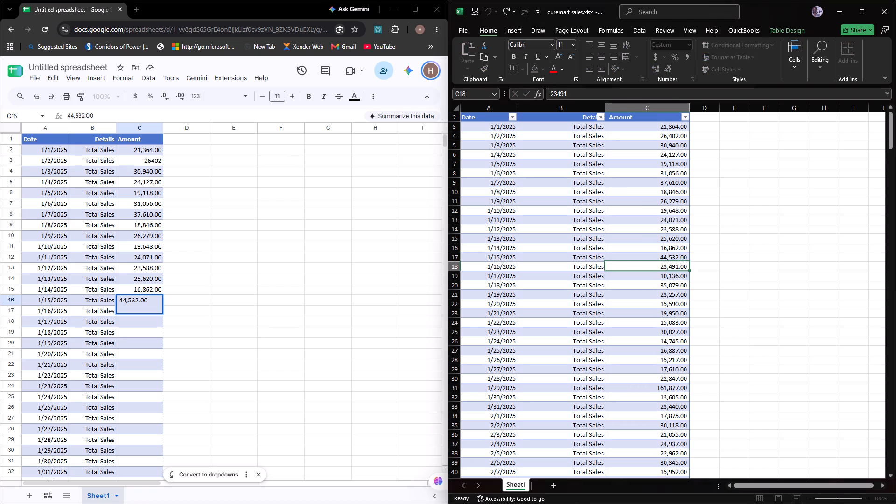
key("ctrl+c")
left_click(135, 322)
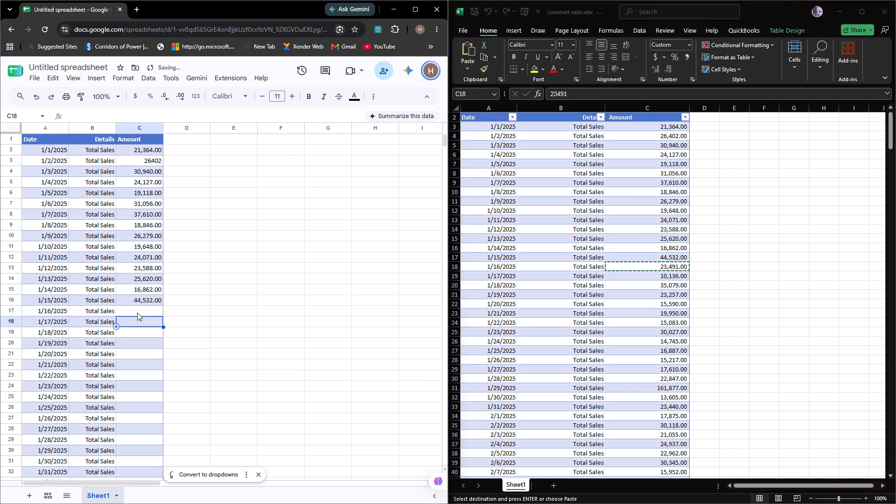
left_click(137, 307)
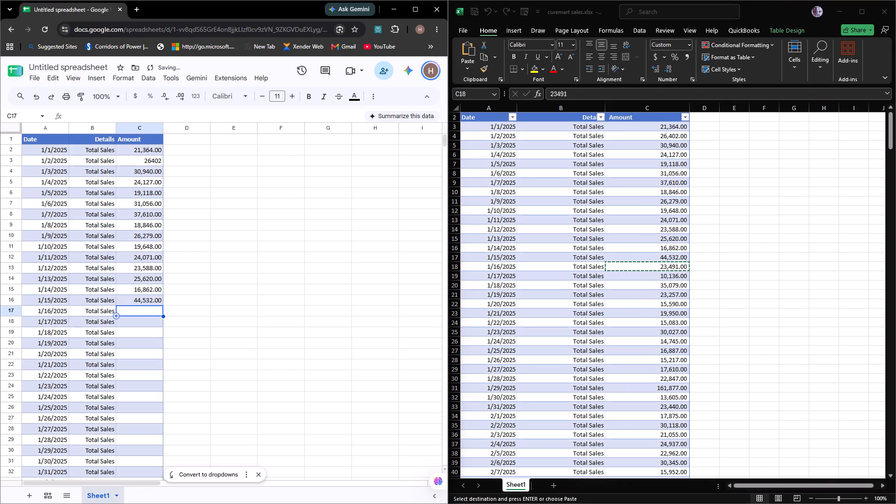
key("ctrl+v")
Copy the 1/17/2025 amount, 10,136.00, from Excel cell C19 into cell C18 of the Google Sheets table.
left_click(644, 275)
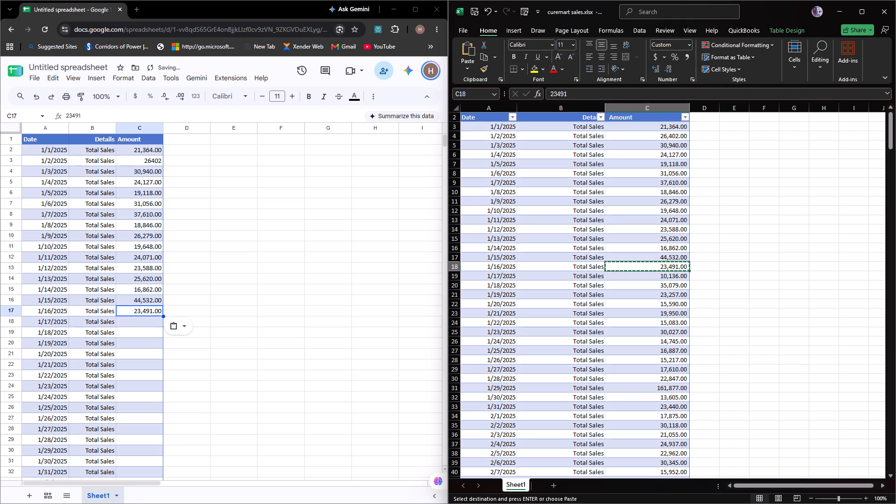
left_click(645, 274)
key("ctrl+c")
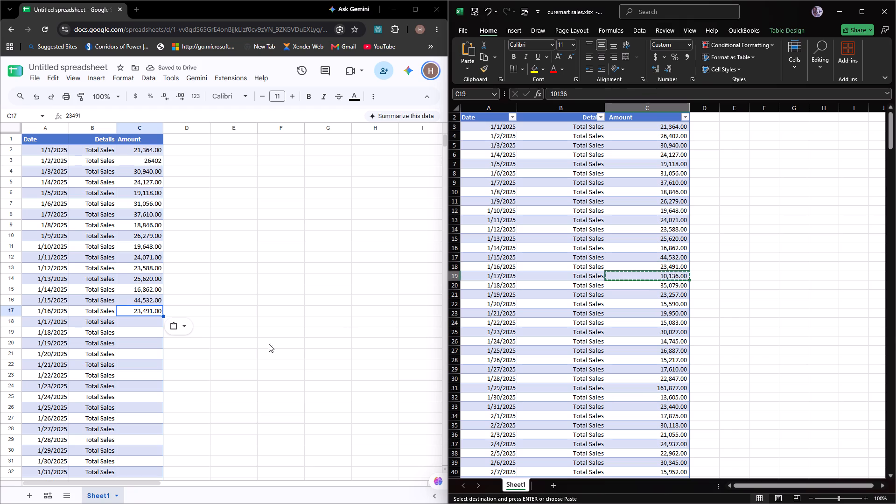
double_click(132, 321)
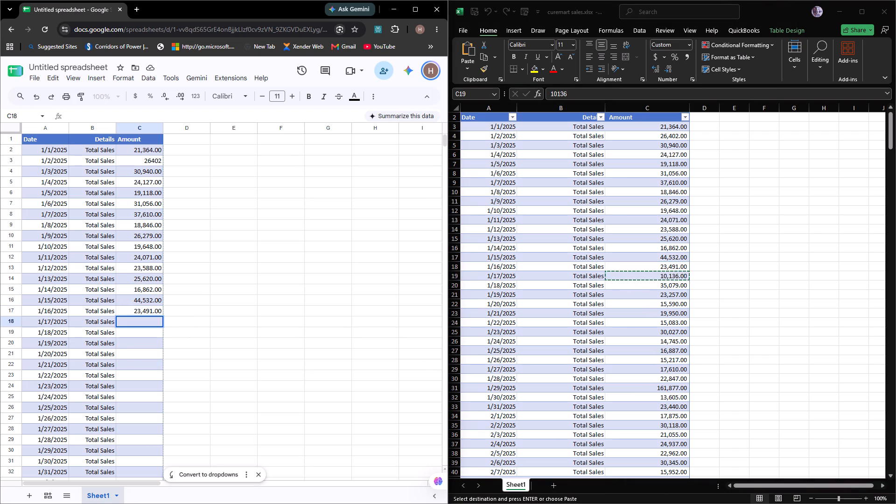
key("ctrl+v")
Copy the 1/18/2025 amount, 35,079.00, from Excel cell C20 into cell C19 of the Google Sheets table.
left_click(654, 282)
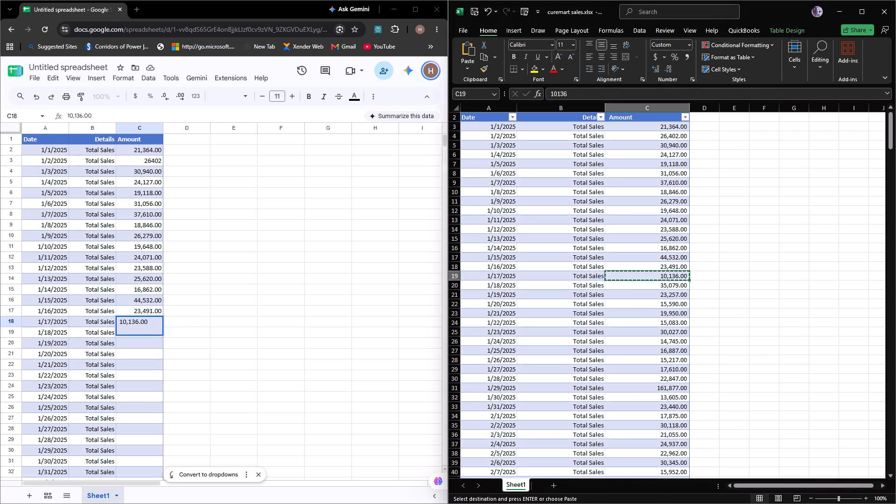
left_click(654, 284)
key("ctrl+c")
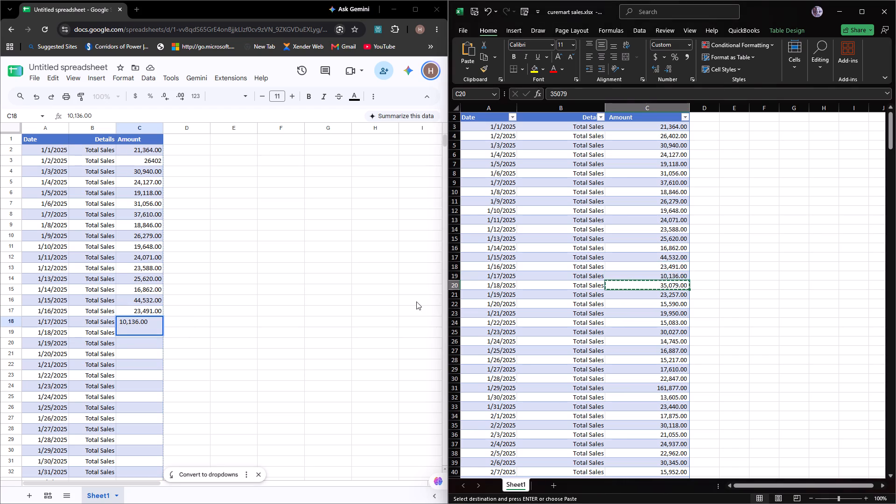
left_click(169, 345)
left_click(161, 337)
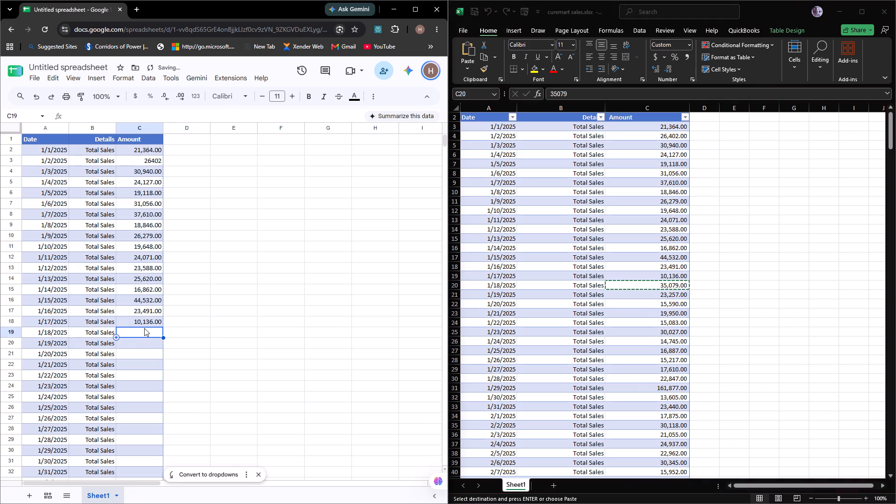
key("ctrl+v")
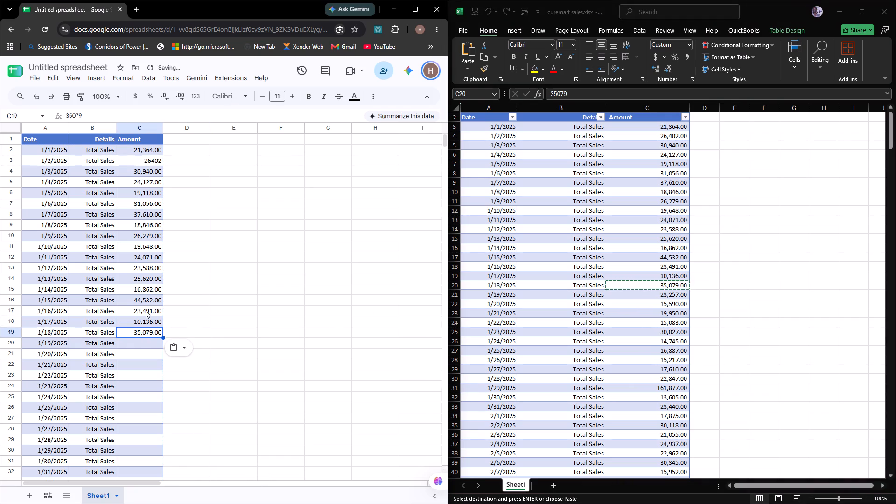
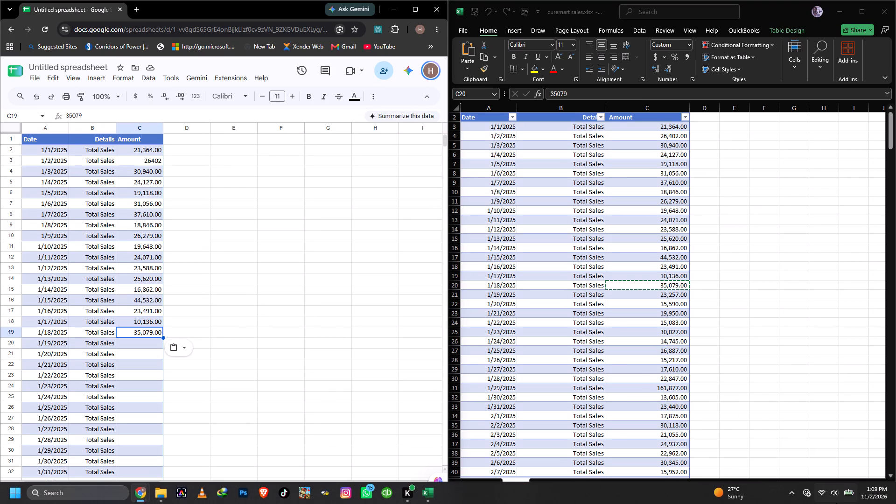
Reply "okay kamamaa" to the unread WhatsApp message from its notification.
left_click(867, 487)
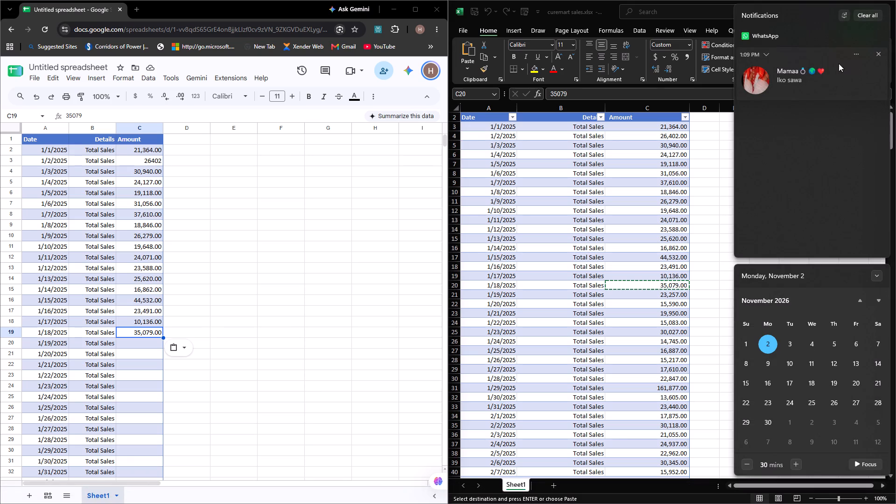
left_click(767, 54)
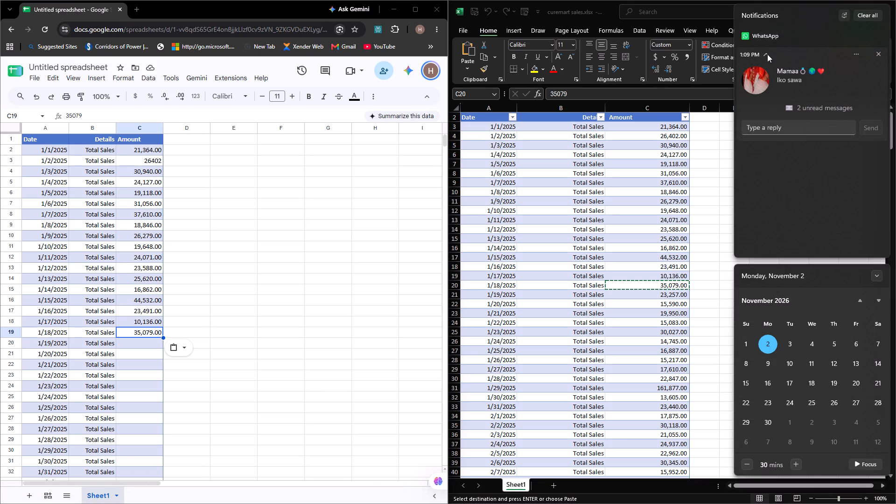
left_click(774, 126)
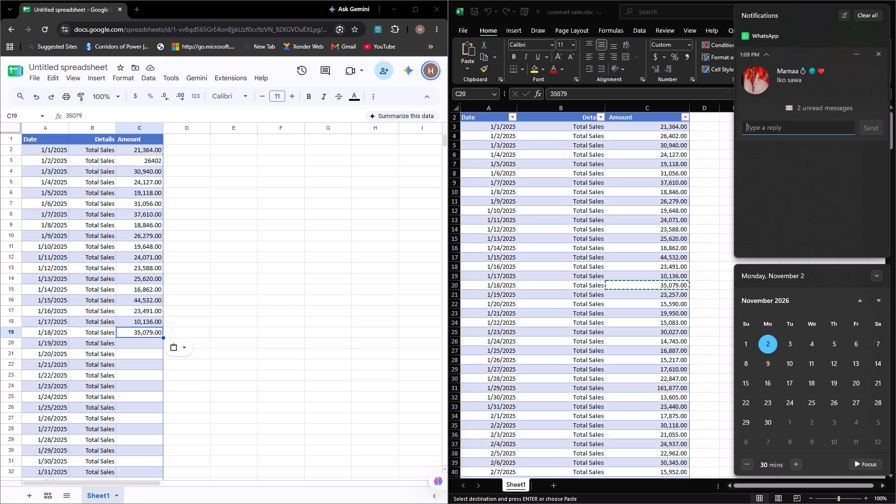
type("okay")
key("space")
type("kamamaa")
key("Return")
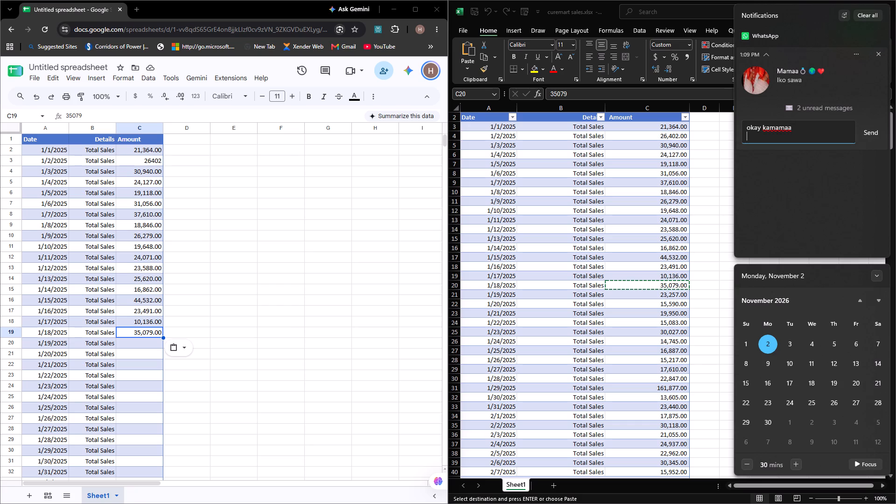
left_click(871, 138)
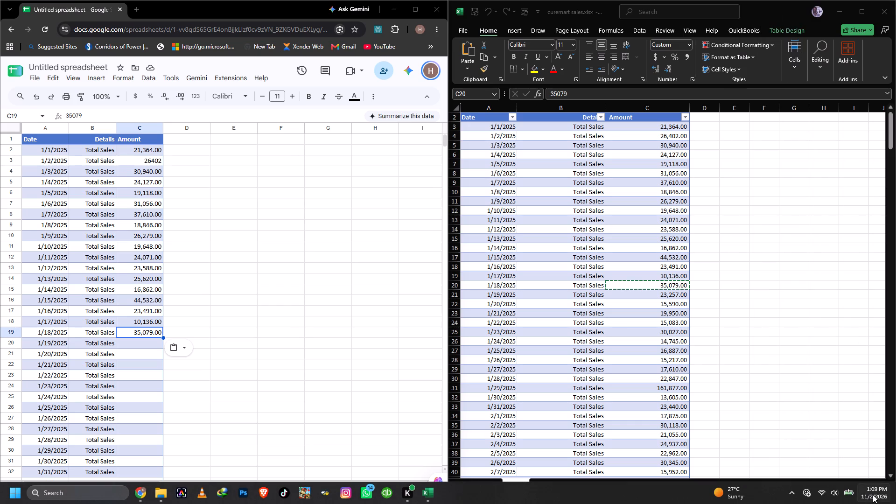
Check the notifications for further messages and switch to WhatsApp.
left_click(875, 493)
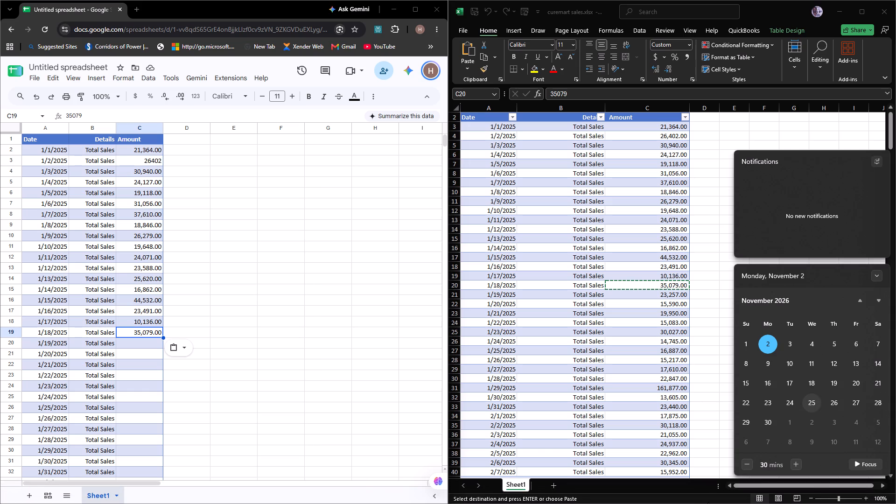
left_click(365, 489)
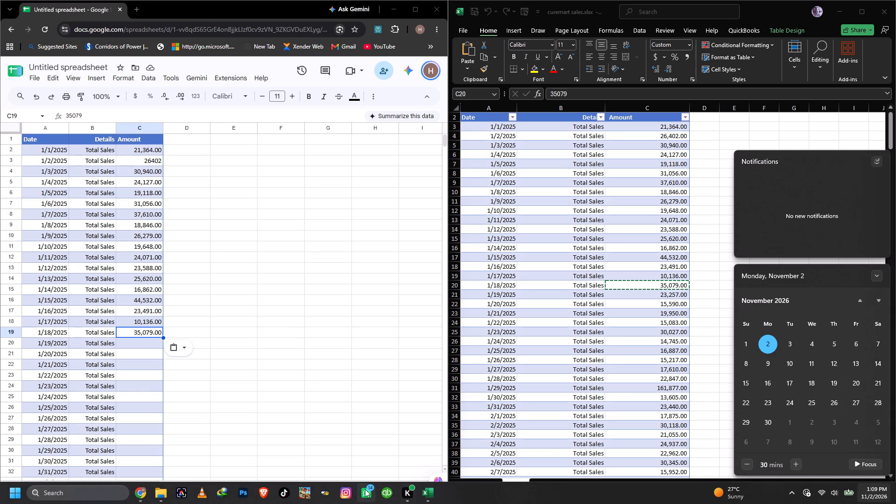
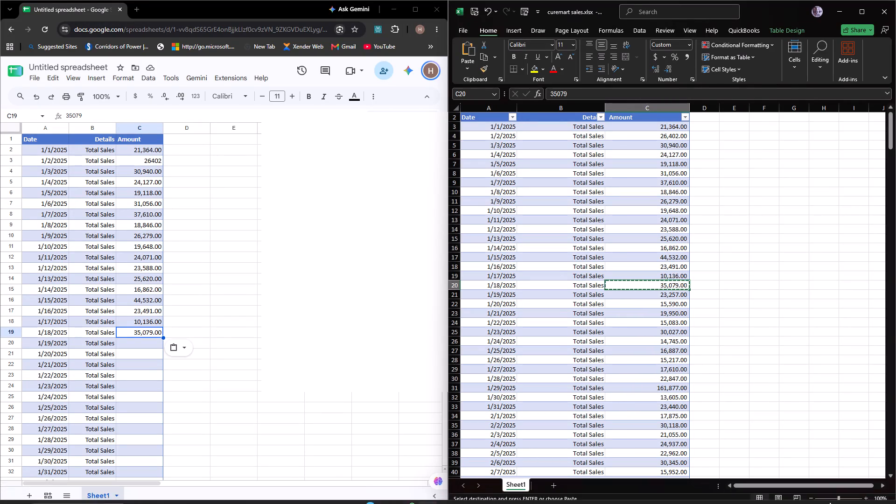
left_click(882, 490)
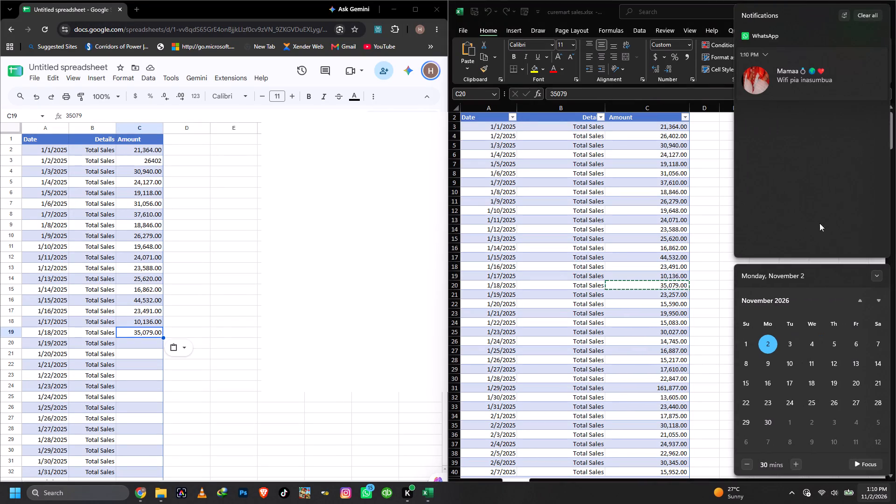
left_click(764, 55)
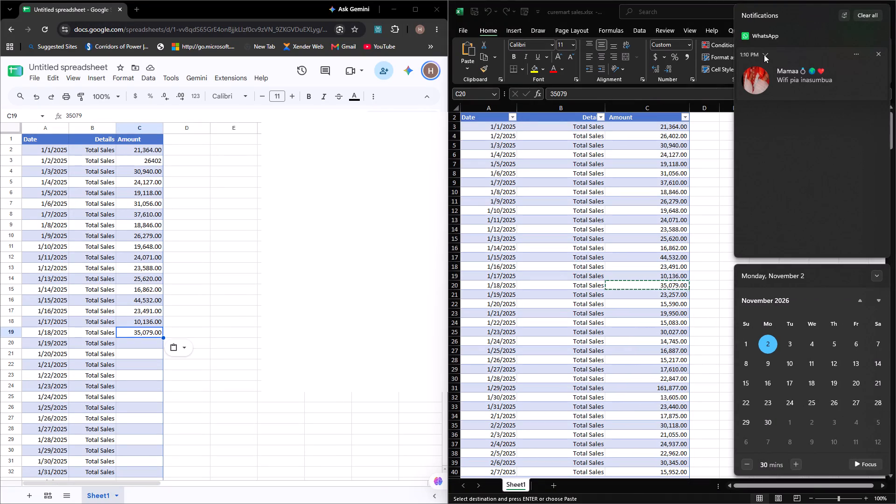
left_click(780, 109)
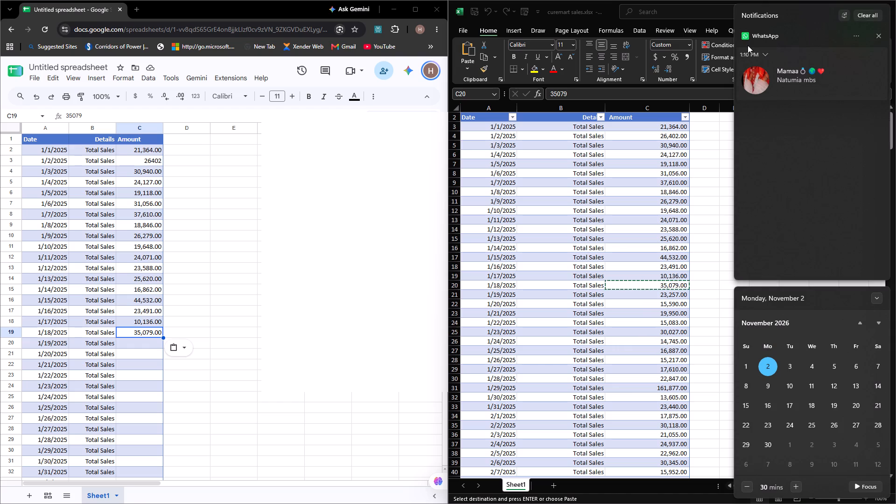
left_click(763, 54)
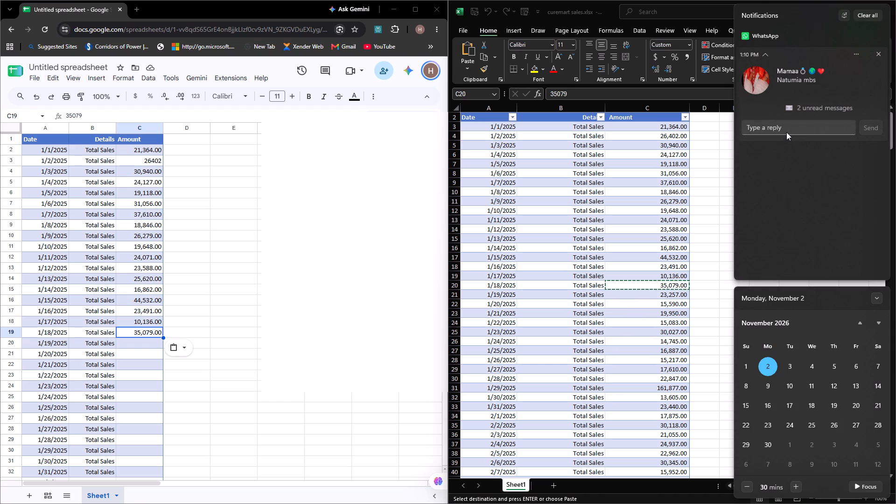
left_click(786, 132)
left_click(766, 54)
left_click(777, 131)
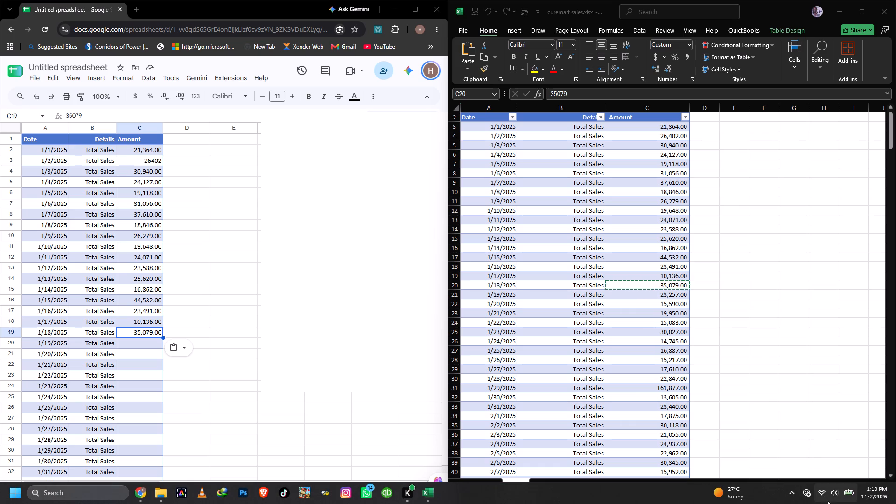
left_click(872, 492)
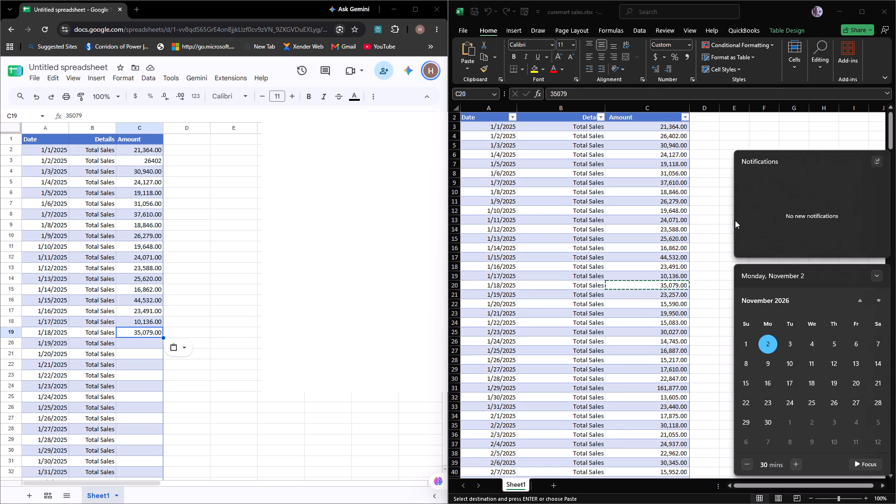
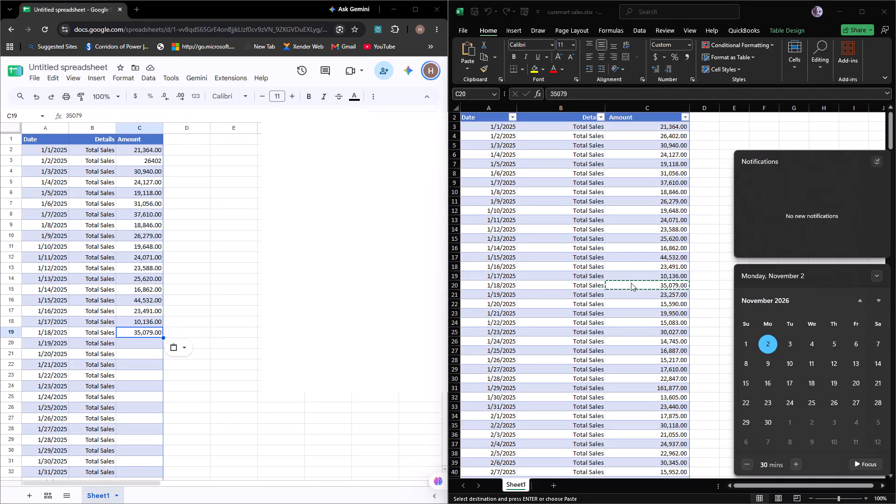
Copy the 1/19/2025 amount, 23,257.00, from Excel cell C21 into cell C20 of the Google Sheets table.
left_click(656, 311)
left_click(658, 295)
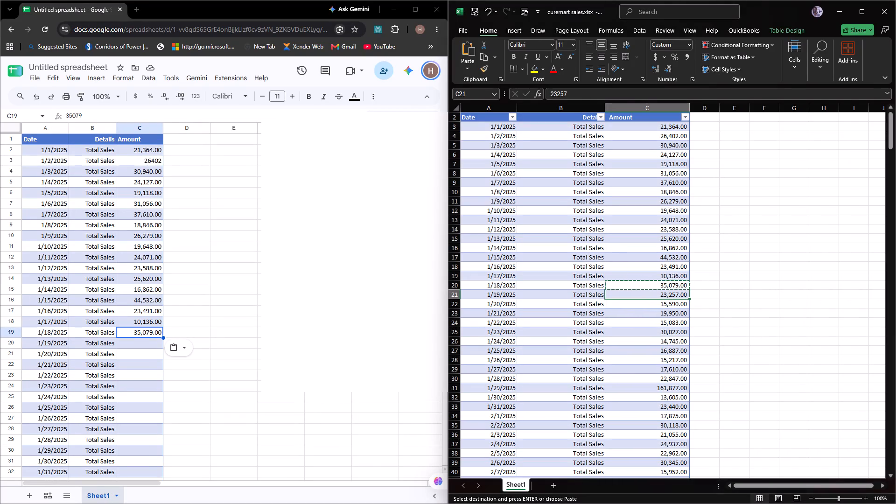
key("ctrl+c")
left_click(134, 342)
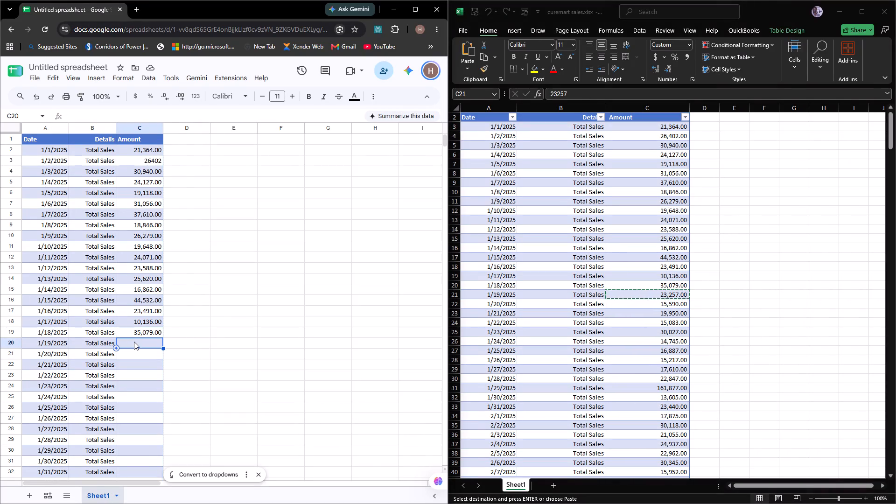
key("ctrl+v")
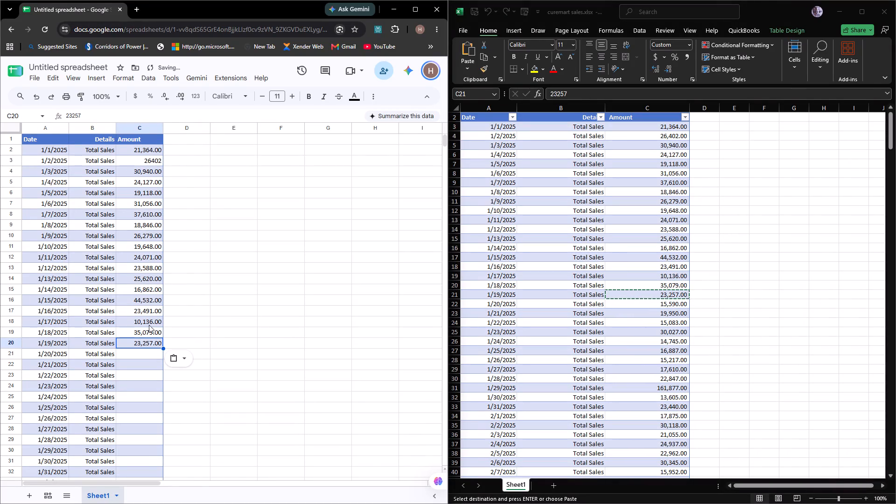
Copy the 1/20/2025 amount, 15,590.00, from Excel cell C22 into cell C21 of the Google Sheets table.
left_click(663, 302)
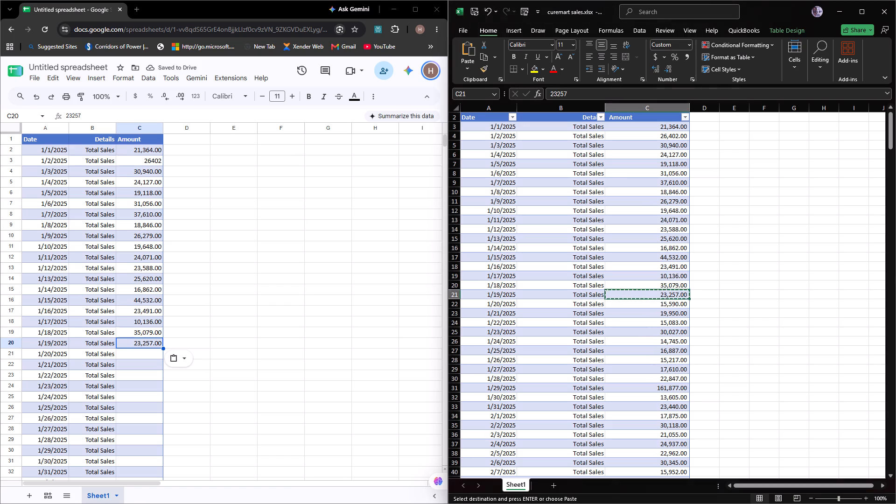
left_click(670, 303)
key("ctrl+c")
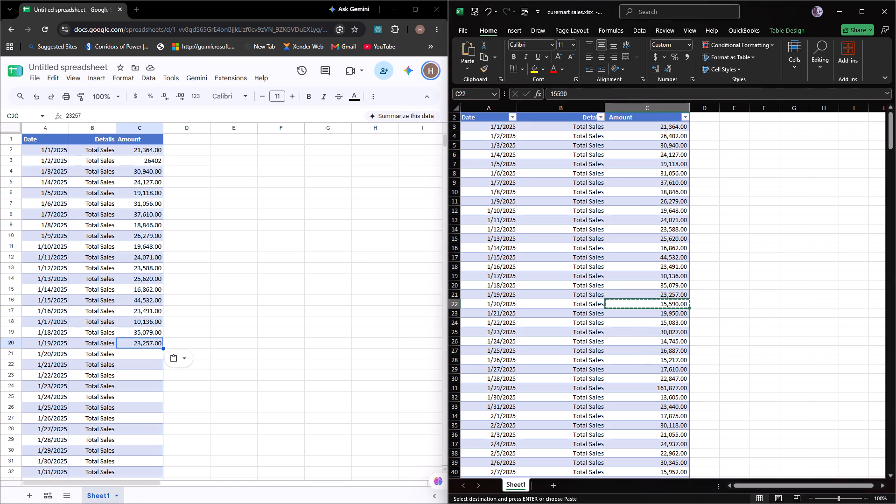
left_click(135, 354)
key("ctrl+v")
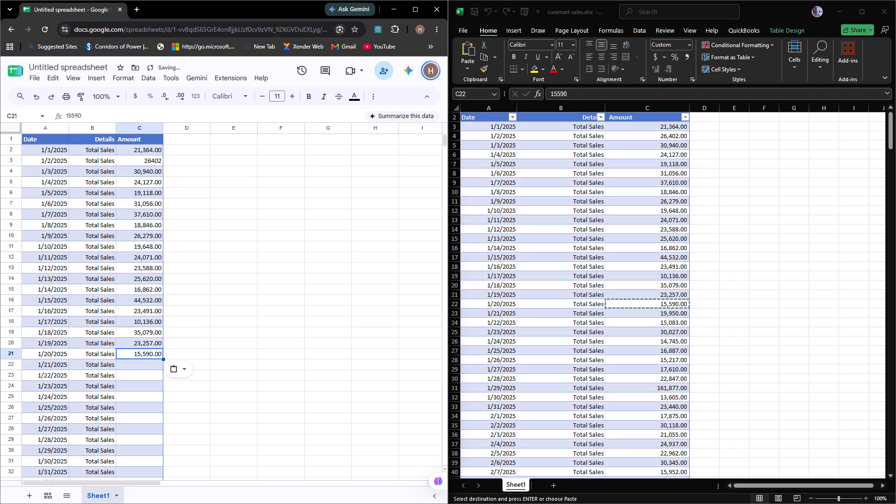
Copy the 1/21/2025 amount, 19,950.00, from Excel cell C23 into cell C22 of the Google Sheets table.
left_click(620, 311)
left_click(621, 314)
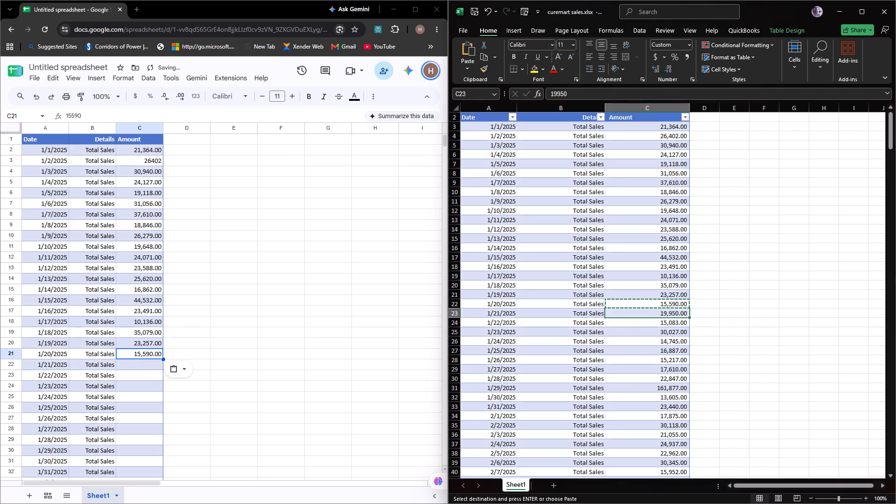
key("ctrl+c")
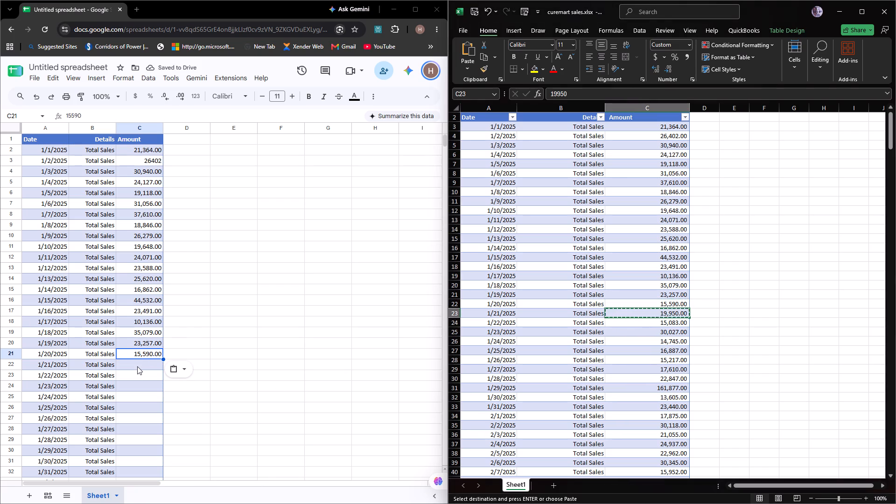
double_click(137, 366)
key("ctrl+v")
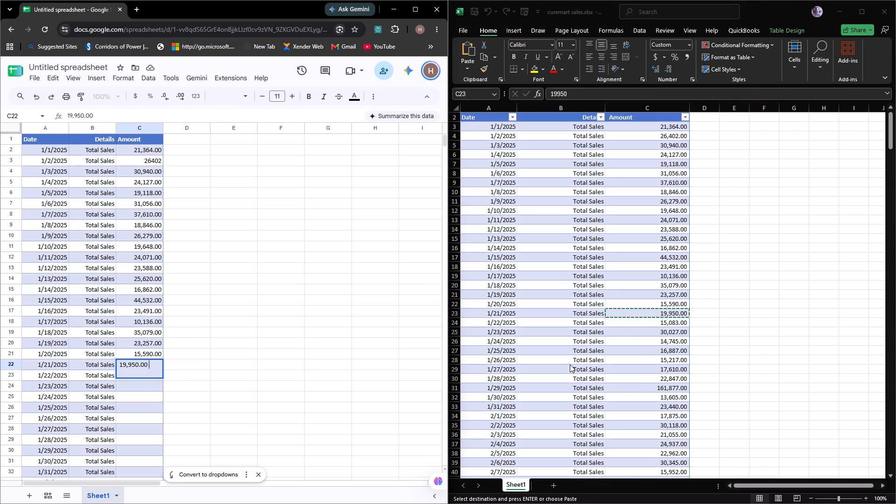
Copy the 1/22/2025 amount, 15,083.00, from Excel cell C24 into cell C23 of the Google Sheets table.
left_click(645, 324)
left_click(645, 324)
left_click(645, 324)
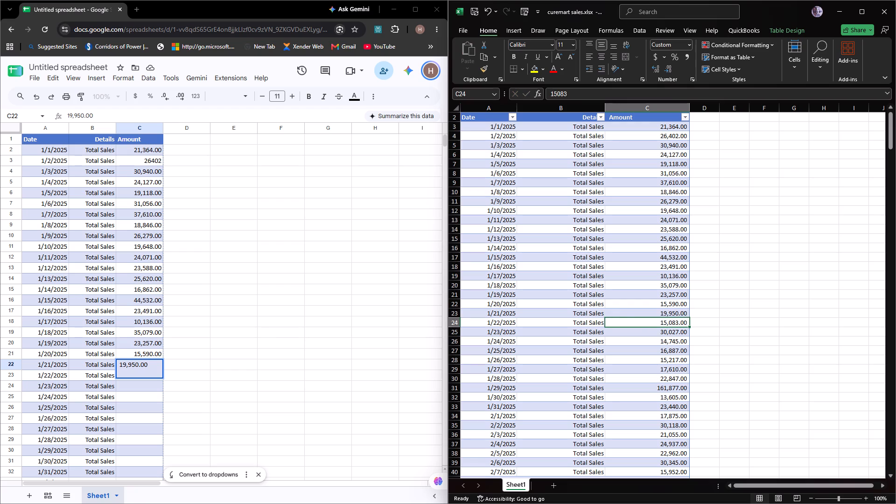
key("ctrl+c")
left_click(134, 390)
left_click(134, 387)
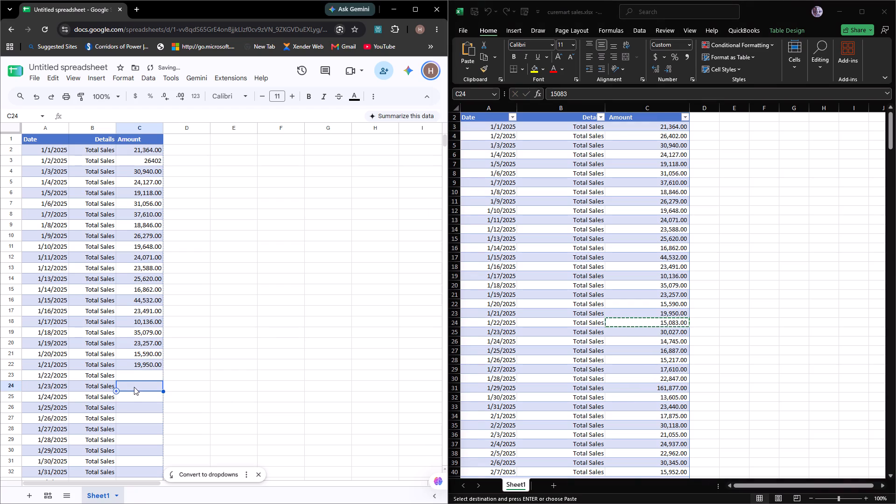
left_click(137, 377)
key("ctrl+c")
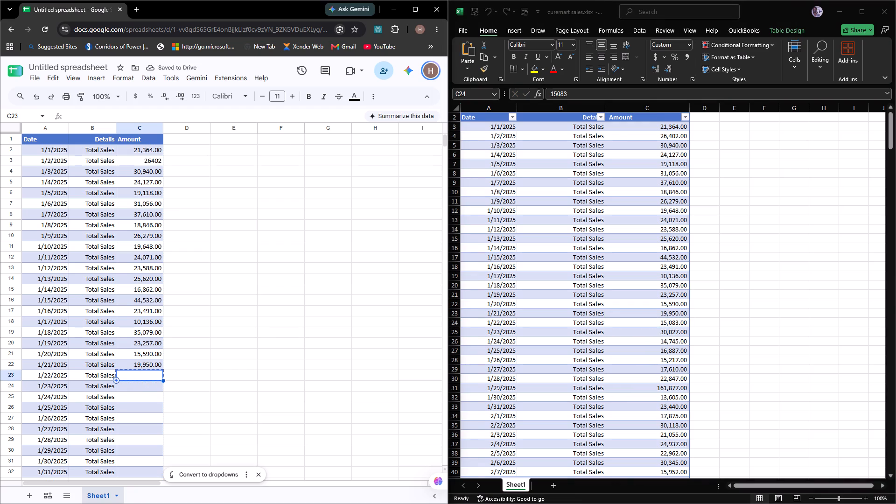
key("ctrl+v")
left_click(662, 315)
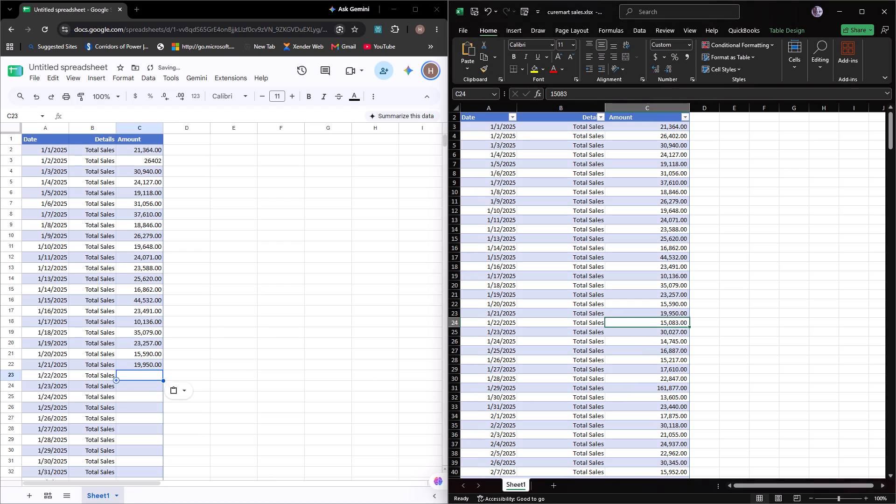
key("ctrl+c")
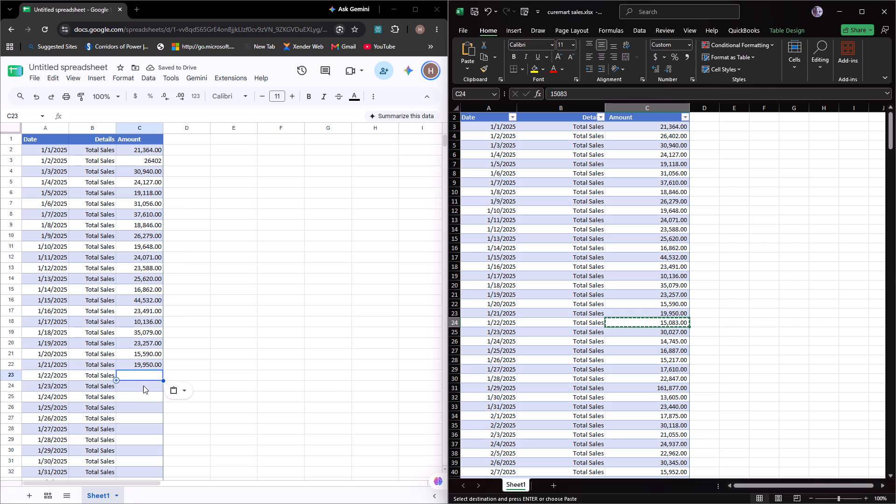
left_click(143, 385)
left_click(147, 375)
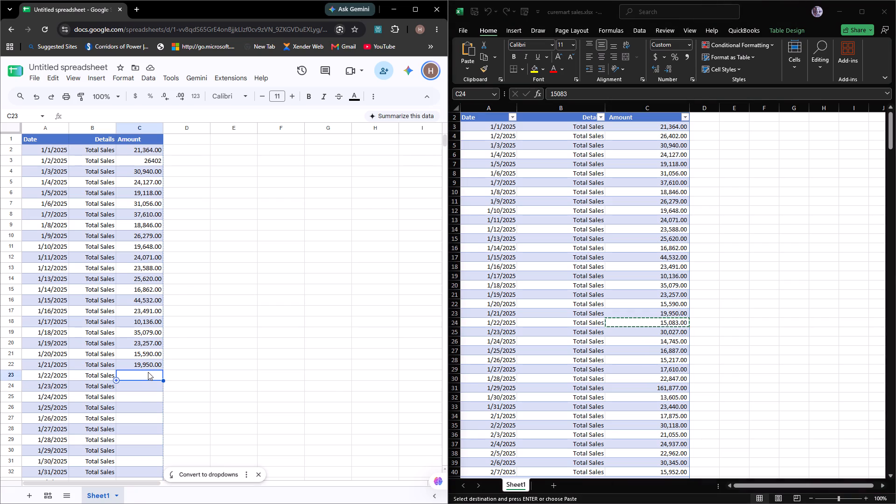
key("ctrl+v")
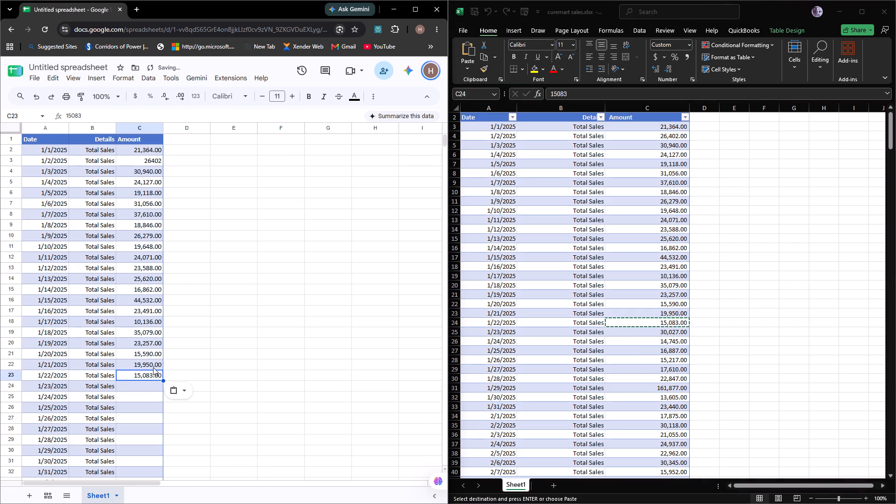
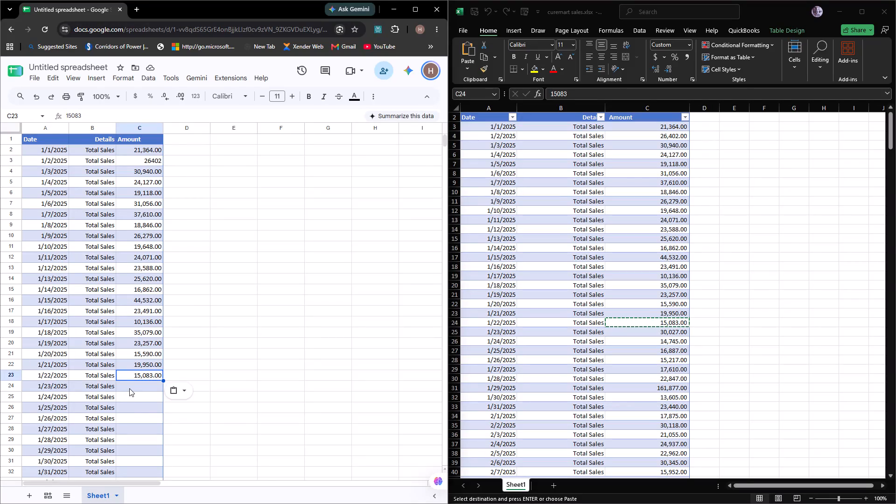
Select the empty 1/23/2025 amount cell, C24, in the Google Sheets table.
left_click(129, 388)
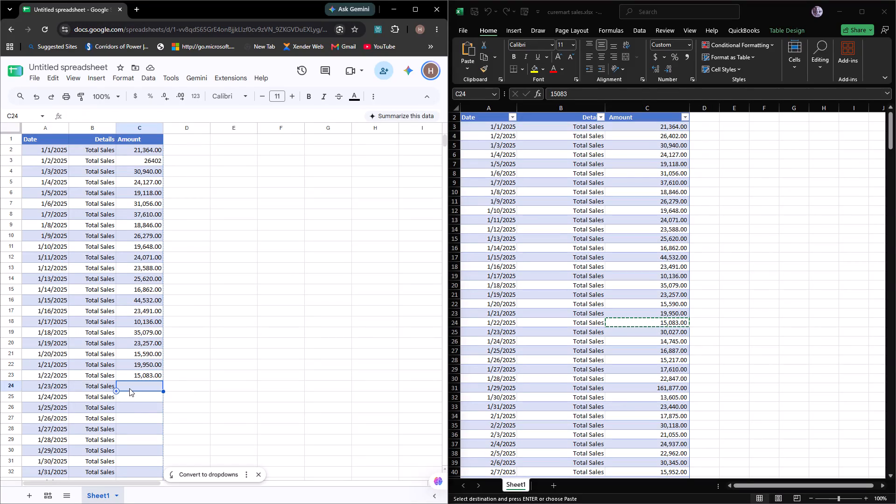
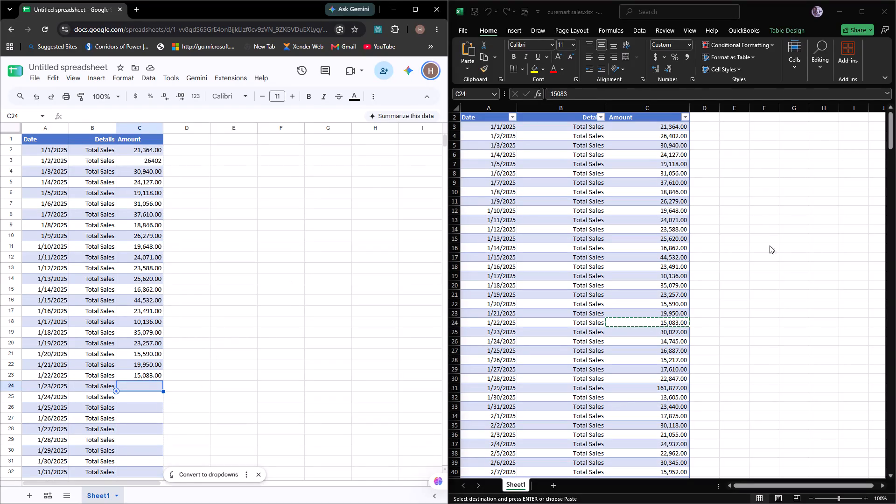
Copy the 1/23/2025 amount, 30,027.00, from the Excel workbook into cell C24 of the Google Sheets table.
left_click(683, 334)
left_click(683, 333)
left_click(680, 336)
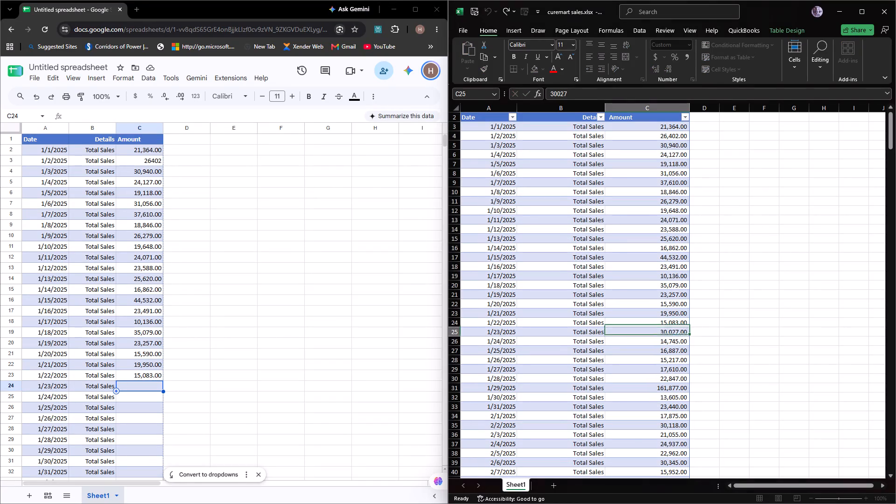
key("ctrl+c")
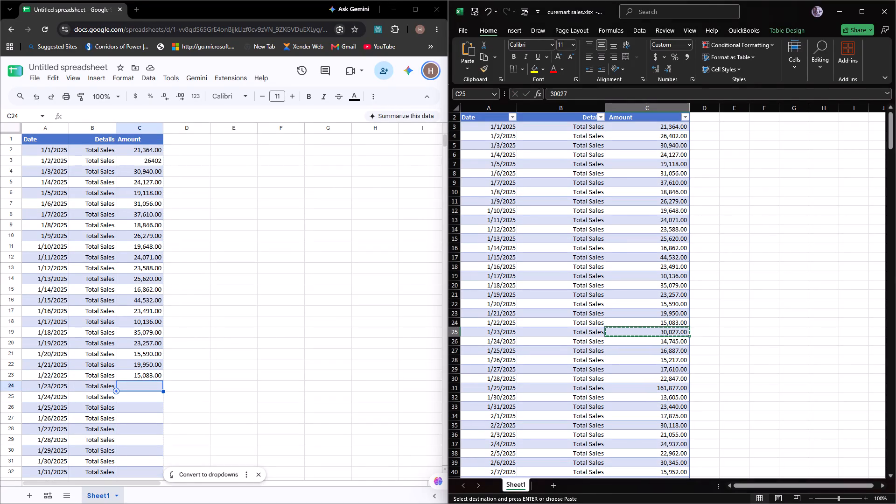
left_click(136, 383)
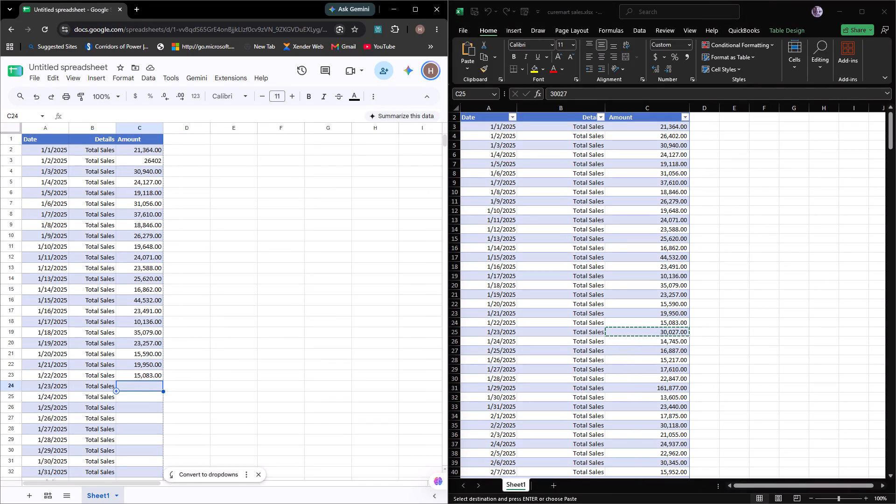
key("ctrl+v")
Copy the 1/24/2025 amount, 14,745.00, from the Excel workbook into cell C25 of the Google Sheets table.
left_click(152, 395)
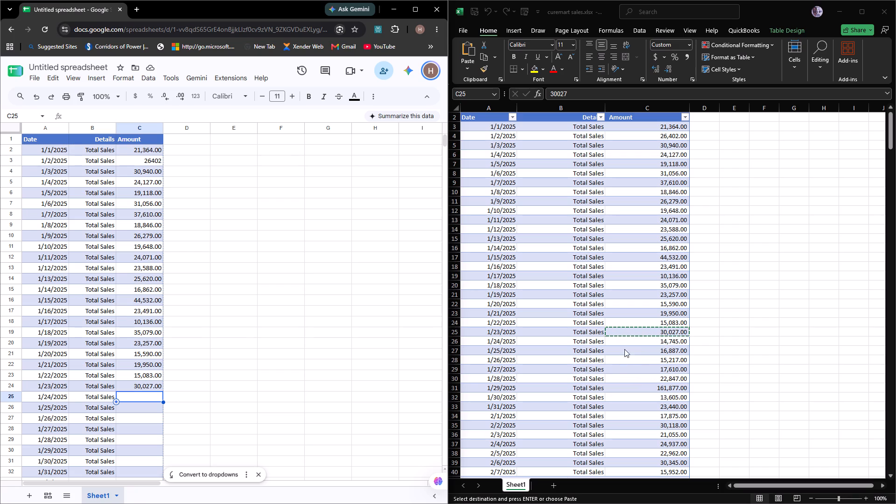
left_click(638, 338)
left_click(638, 343)
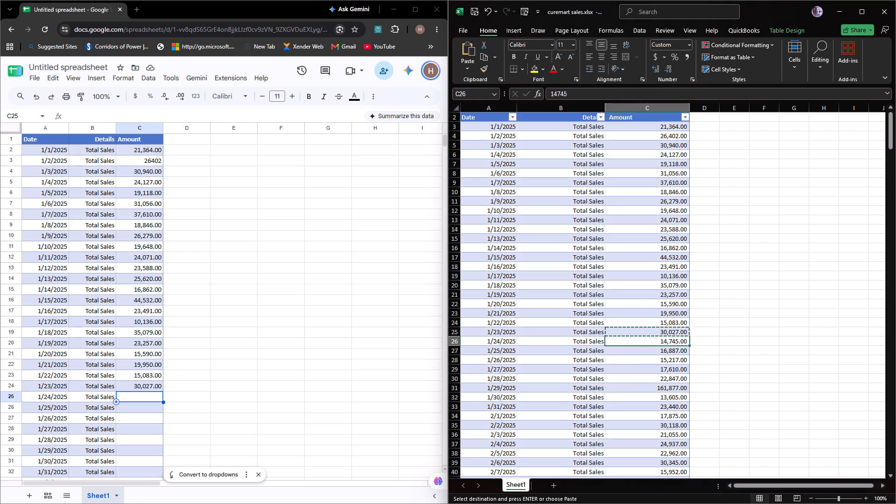
key("ctrl+c")
left_click(143, 401)
key("ctrl+v")
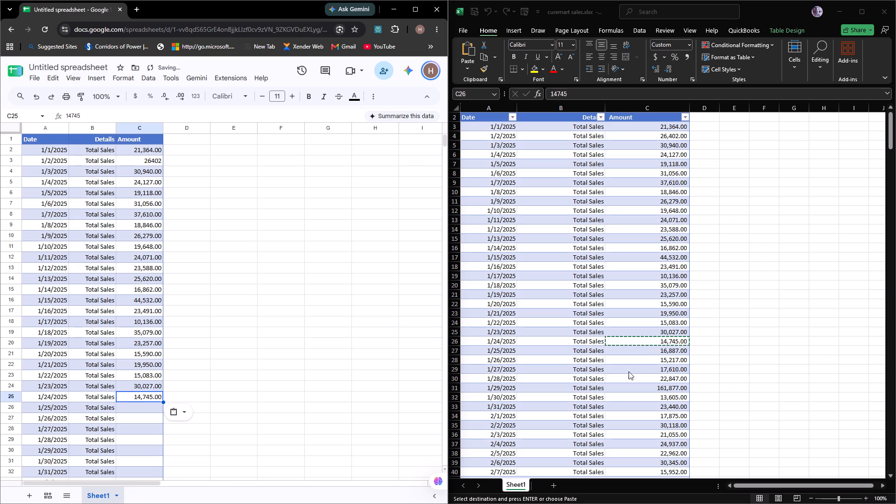
Copy 14,745.00, 16,887.00, 15,217.00 and 17,610.00 from the Excel workbook's 1/24–1/27/2025 rows into C26:C29 of the Google Sheets table.
left_click(629, 371)
left_click(629, 371, "ctrl")
key("ctrl+c")
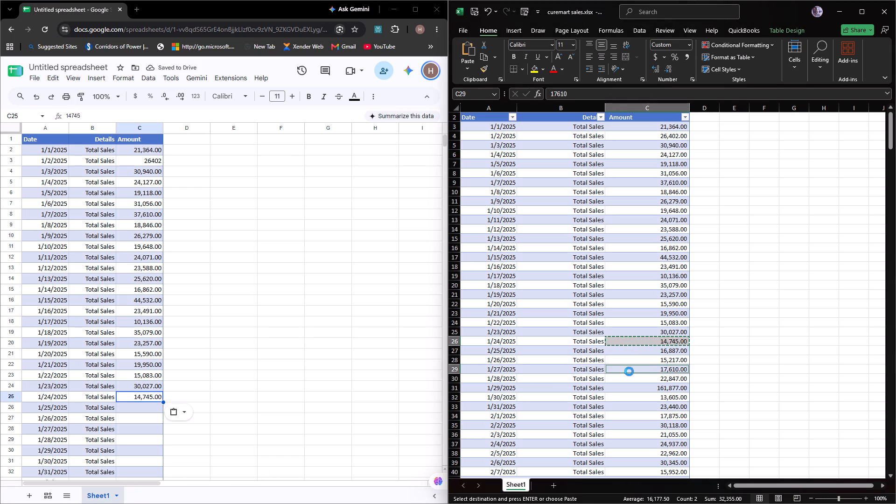
left_click(148, 422)
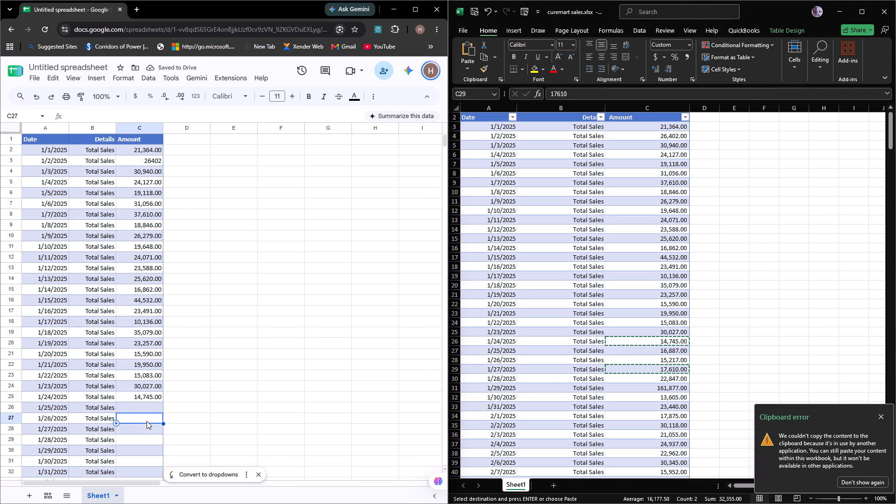
key("ctrl+v")
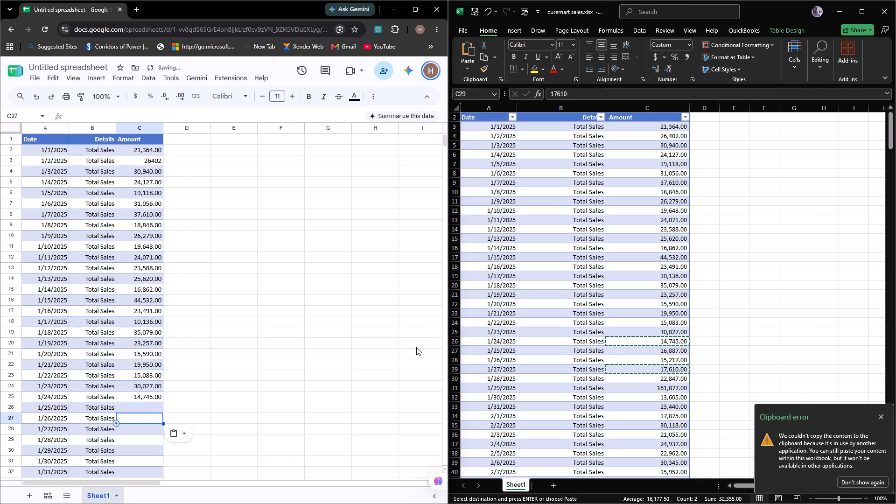
key("ctrl+v")
left_click(661, 301)
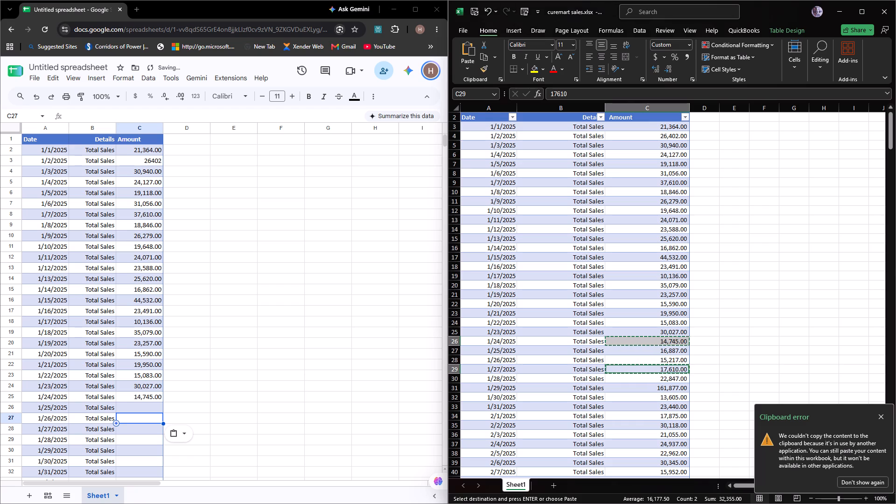
key("ctrl+c")
left_click(144, 379)
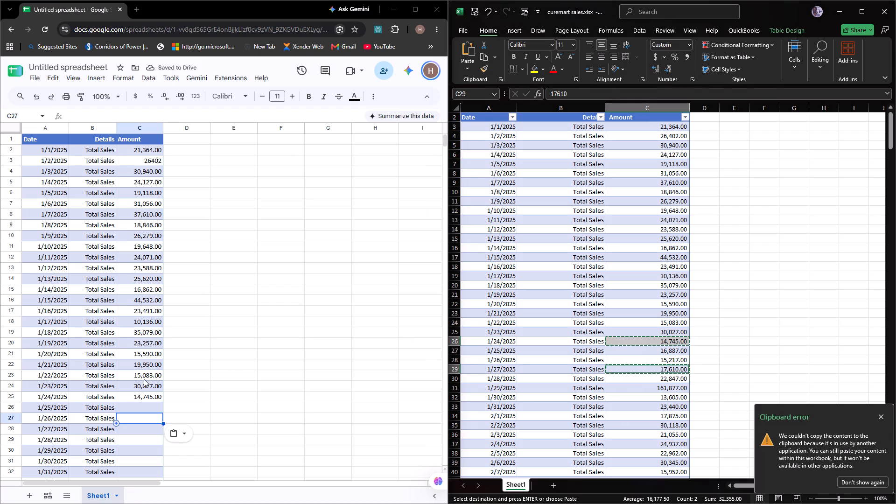
left_click(135, 401)
left_click(137, 404)
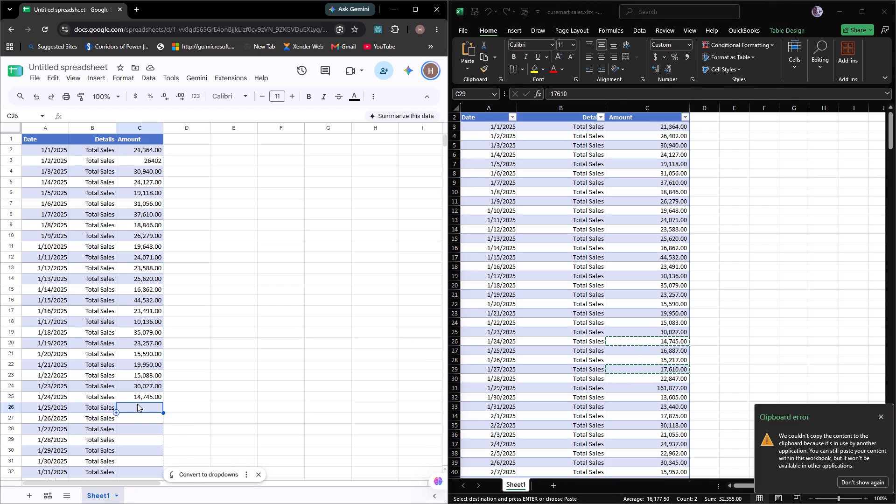
key("ctrl+v")
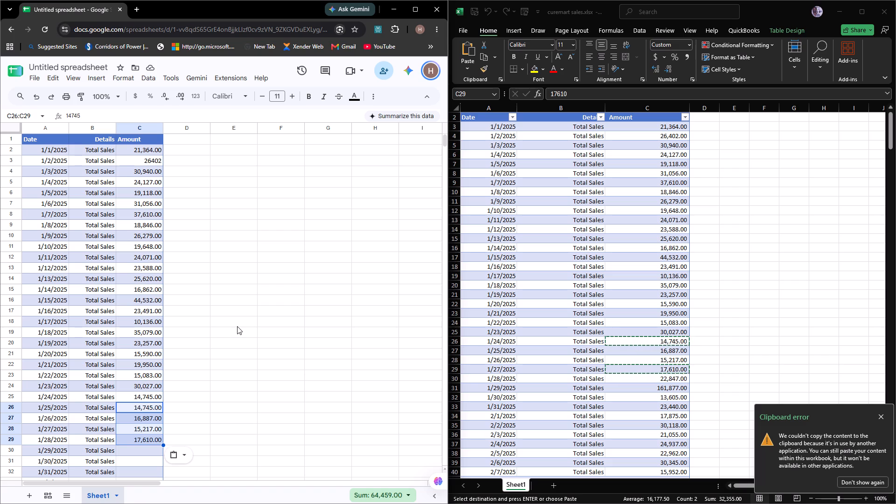
Copy the 1/31/2025 amount, 23,440.00, from the Excel workbook into cell C32 of the Google Sheets table.
scroll(242, 323, "down", 1)
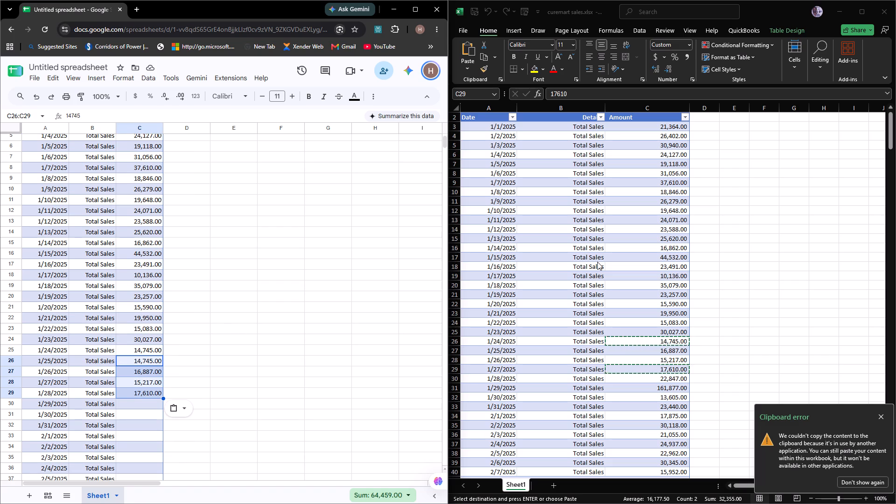
left_click(651, 405)
left_click(651, 405)
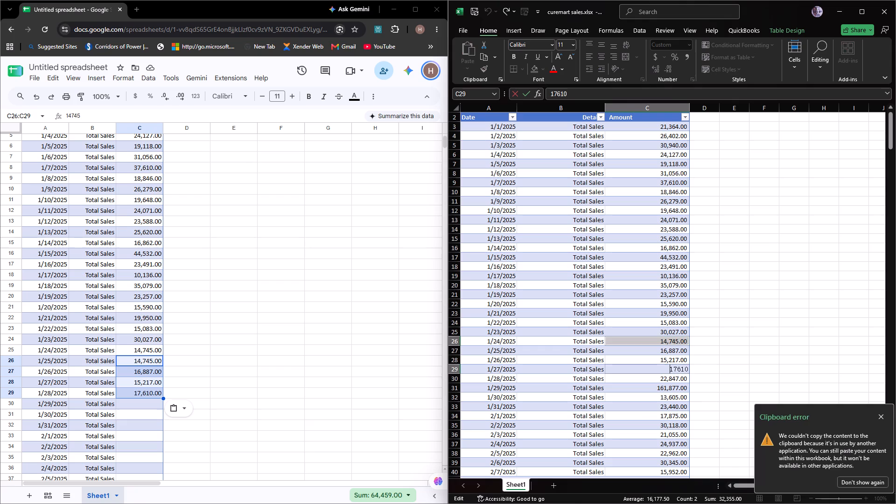
left_click(651, 405)
left_click(651, 404)
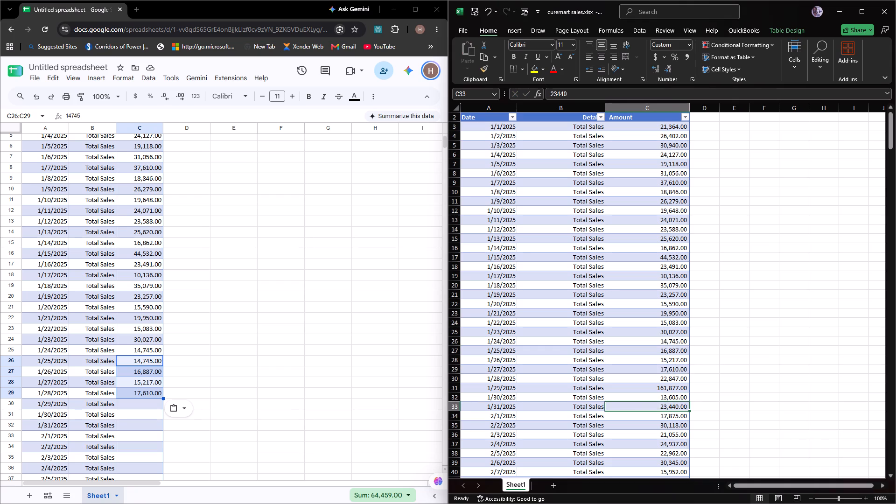
key("ctrl+c")
left_click(143, 423)
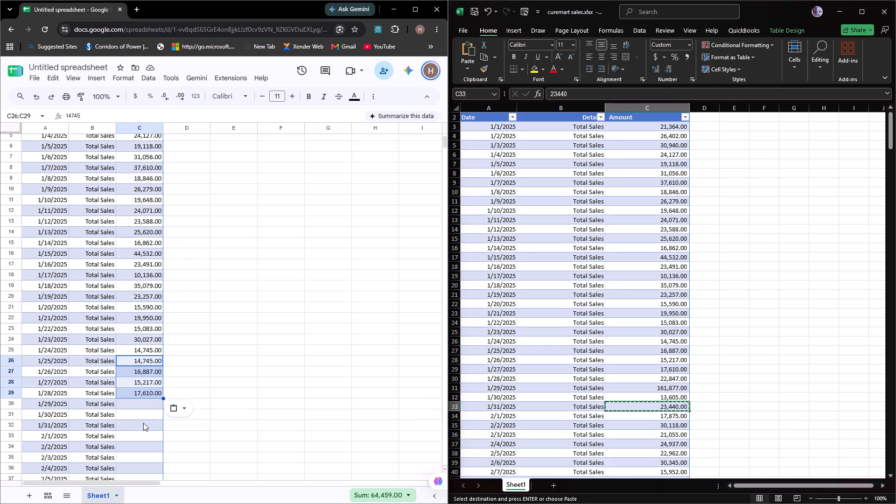
key("ctrl+v")
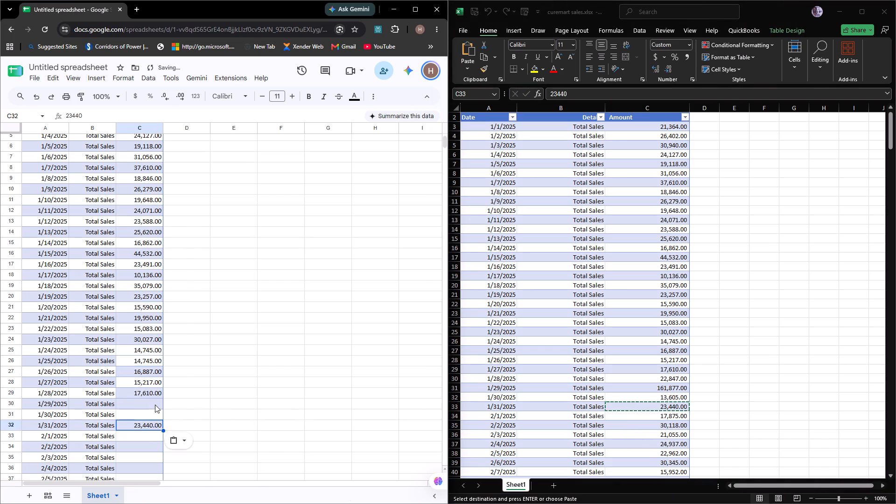
Copy the Excel workbook's 1/24/2025 amount, 14,745.00, into the 1/29/2025 amount cell, C30, in Google Sheets.
left_click(155, 405)
double_click(647, 343)
left_click(647, 343)
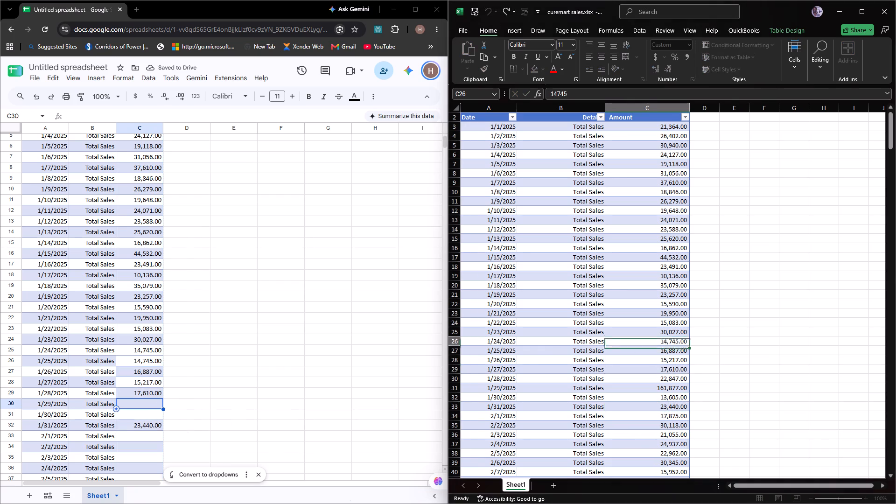
key("ctrl+c")
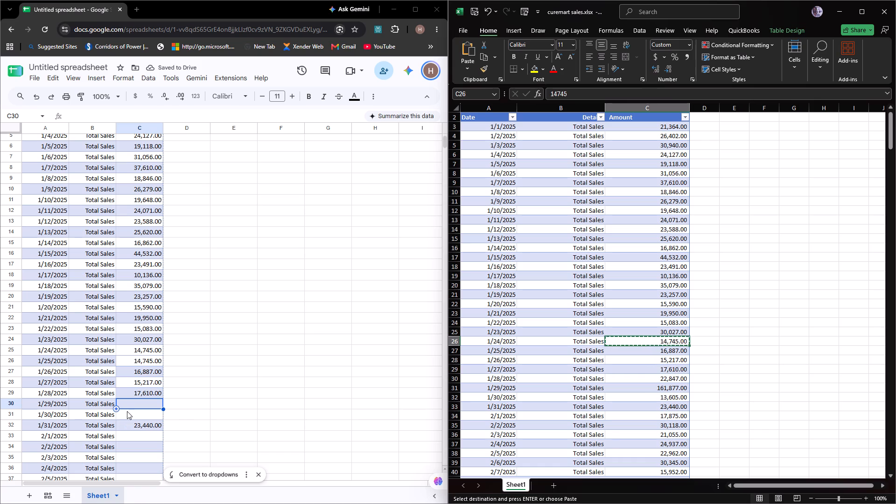
left_click(134, 401)
key("ctrl+v")
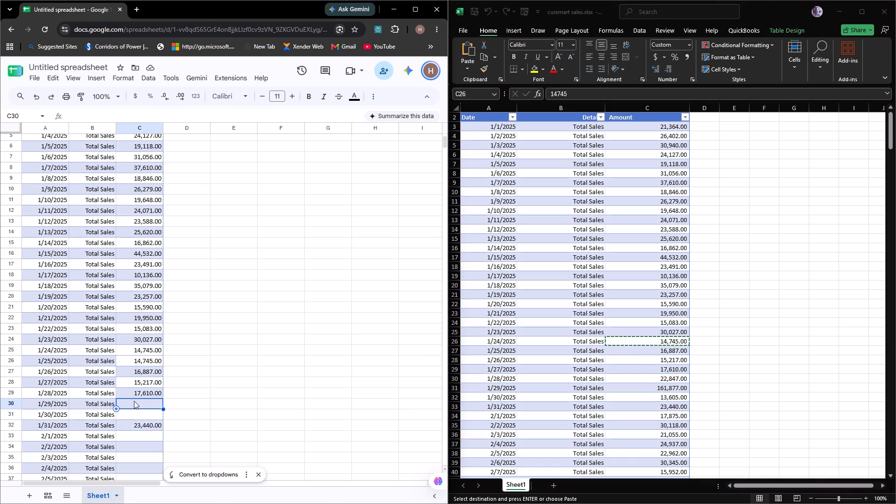
Copy the Excel workbook's 1/27/2025 amount, 17,610.00, into the 1/30/2025 amount cell, C31, in Google Sheets.
left_click(647, 370)
left_click(647, 370)
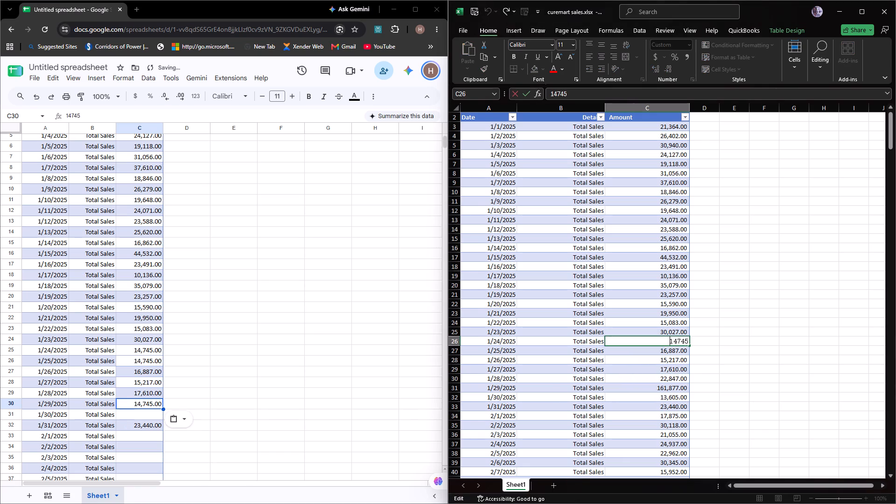
left_click(647, 370)
key("ctrl+c")
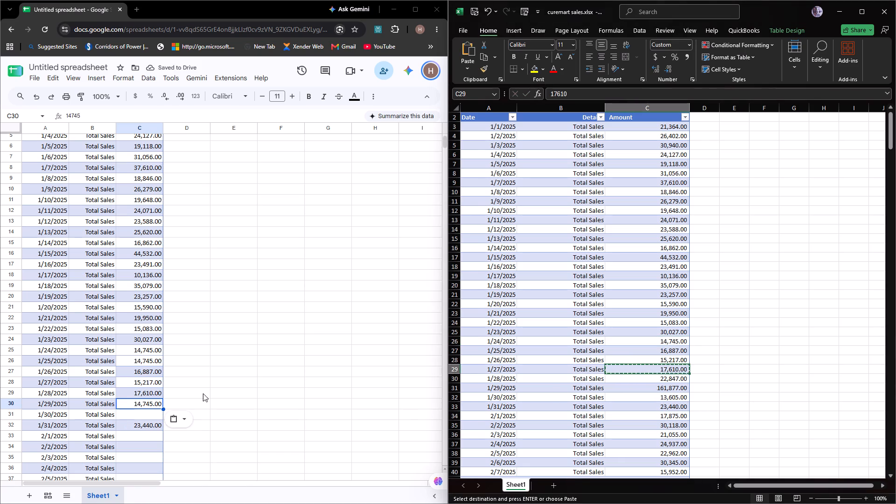
left_click(157, 413)
key("ctrl+v")
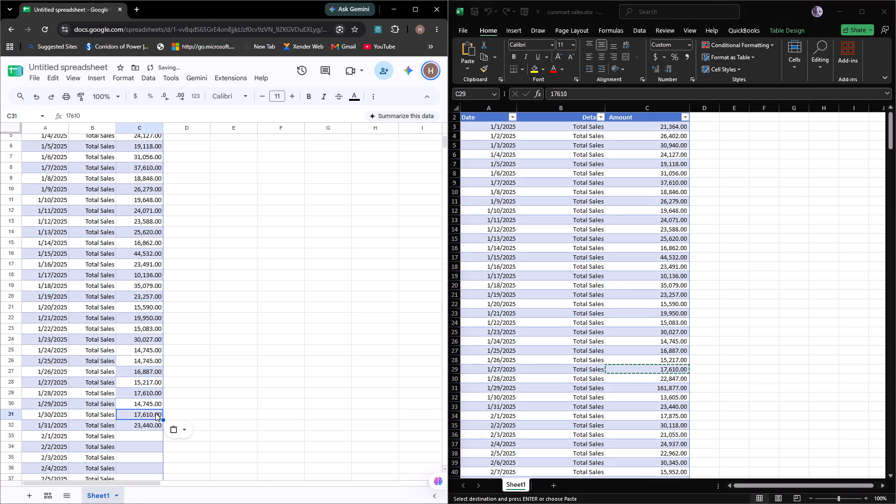
Copy the Excel workbook's 1/28/2025 amount, 22,847.00, into the 2/1/2025 amount cell, C33, in Google Sheets.
left_click(656, 377)
left_click(656, 378)
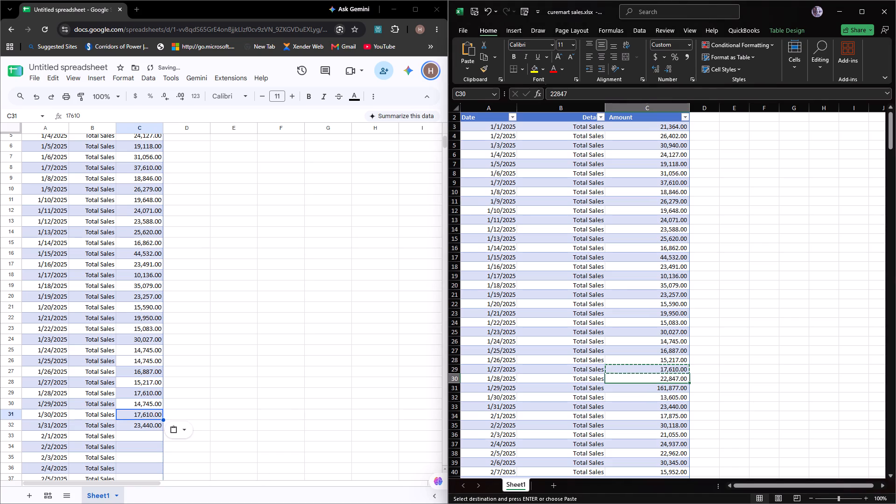
key("ctrl+c")
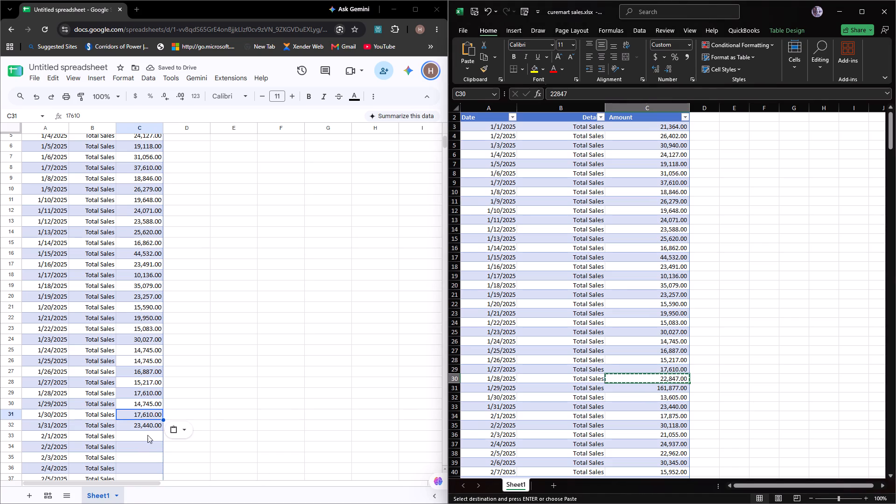
double_click(147, 435)
key("ctrl+v")
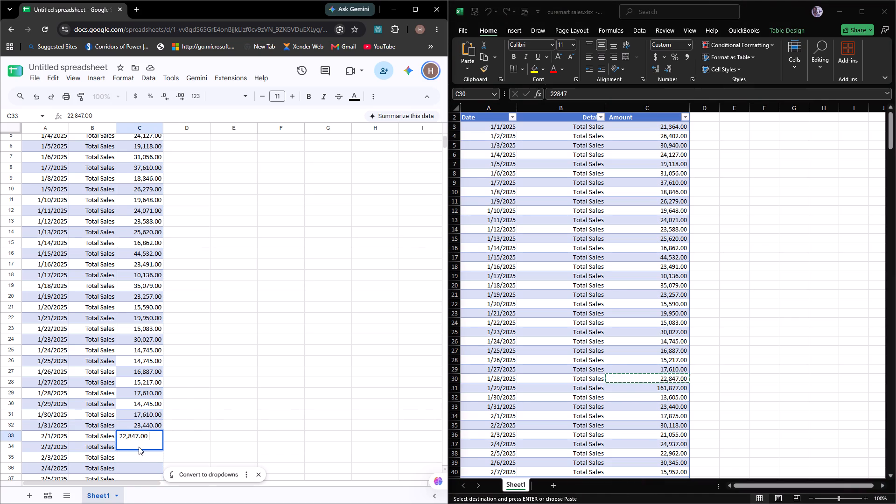
left_click(133, 456)
Select the empty 2/2/2025 amount cell, C34, in the Google Sheets table.
left_click(140, 445)
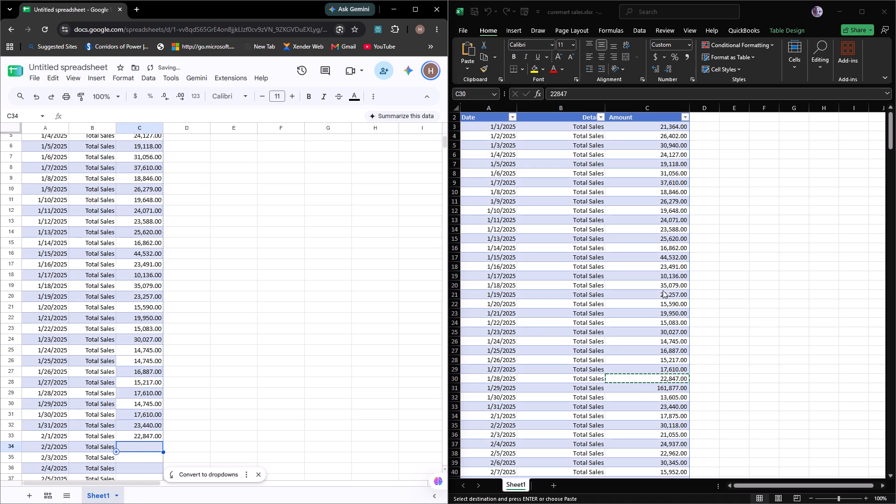
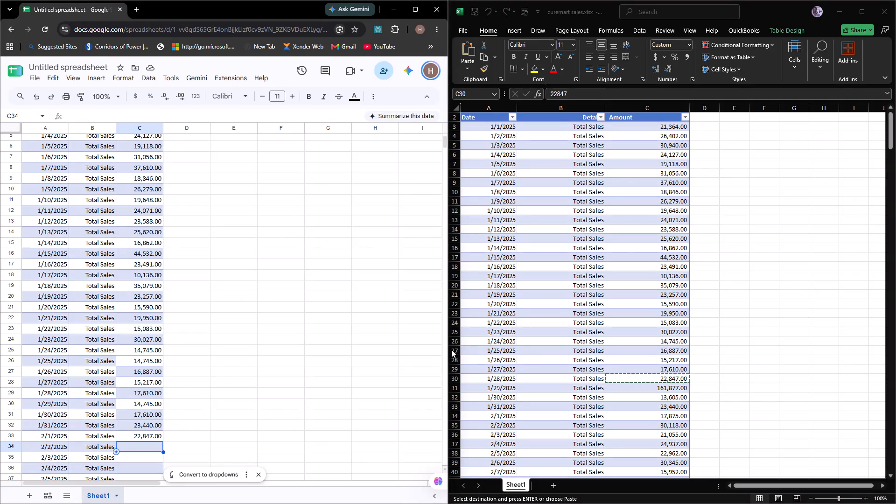
Switch to the curemart sales workbook in Excel and select empty cell D24 beside the 1/22/2025 amount.
left_click(727, 335)
left_click(715, 323)
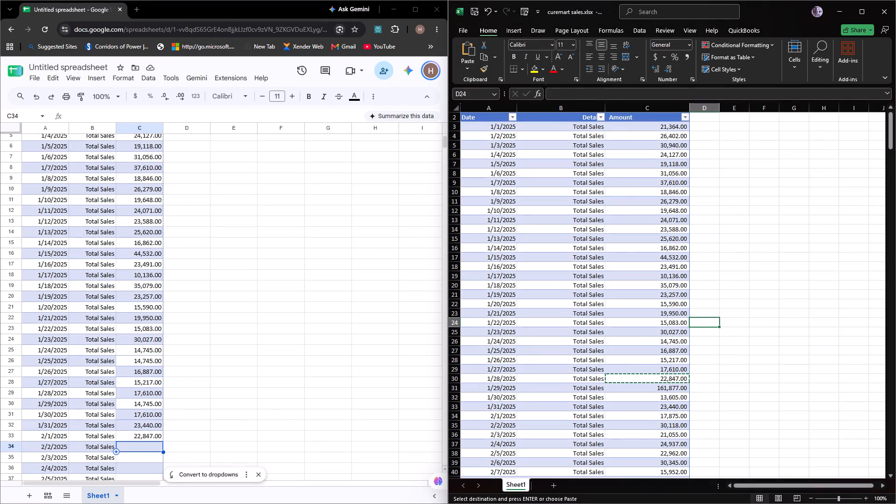
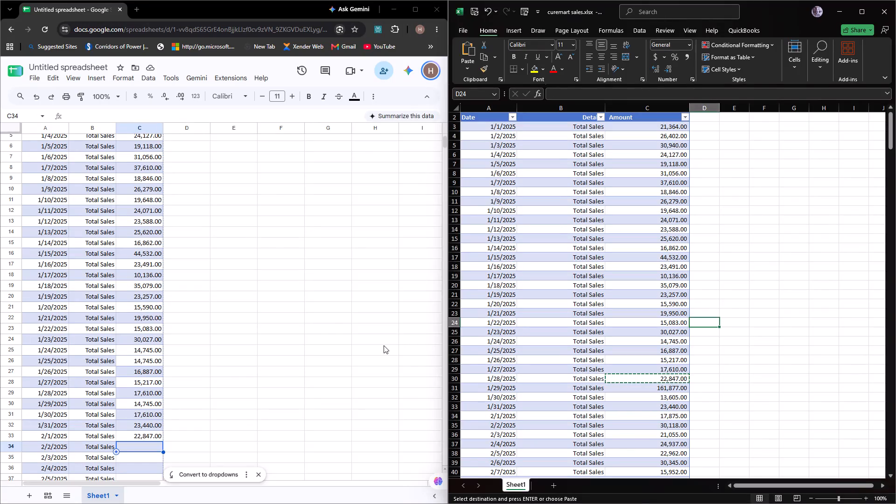
Switch back to the Google Sheets spreadsheet and select empty cell H25 in the 1/24/2025 row.
left_click(384, 345)
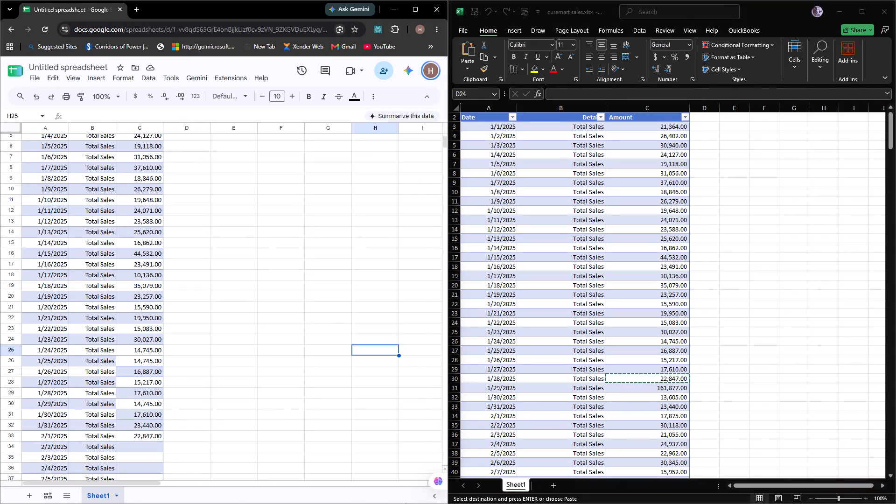
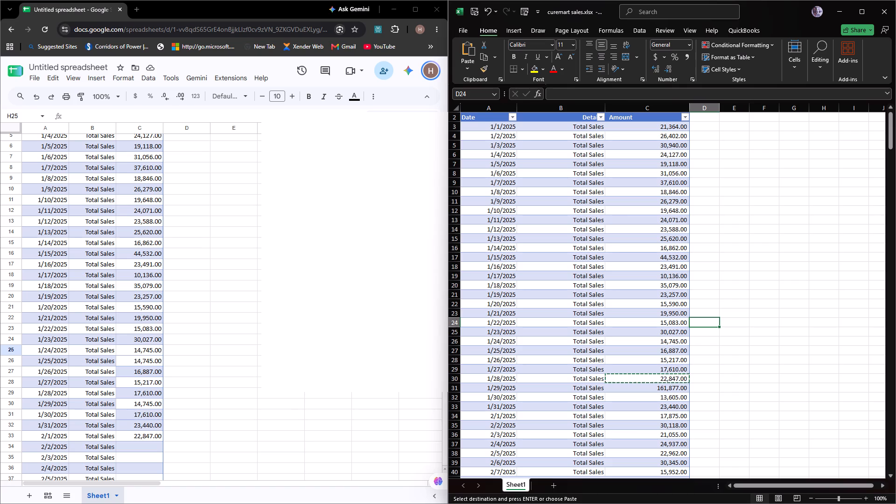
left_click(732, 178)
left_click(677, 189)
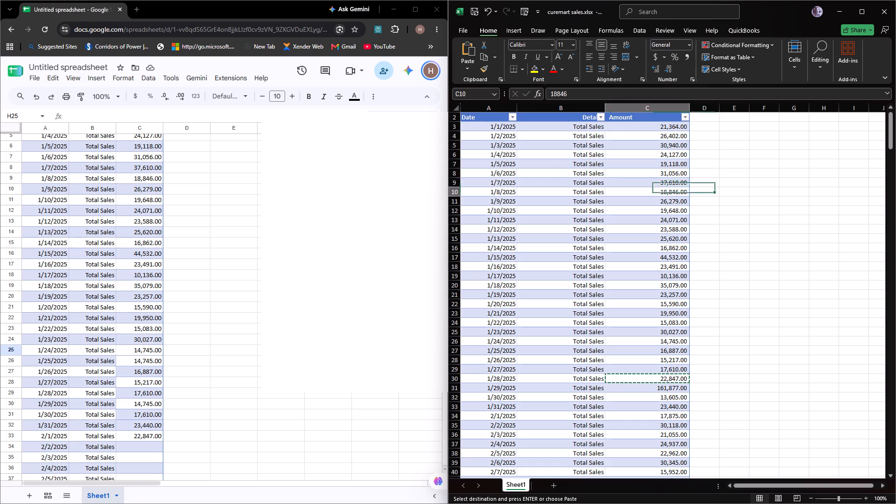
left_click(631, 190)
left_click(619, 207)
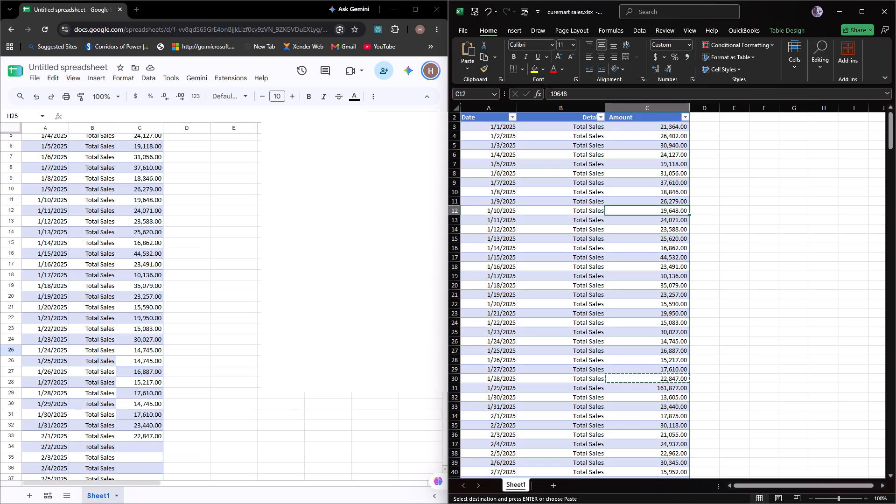
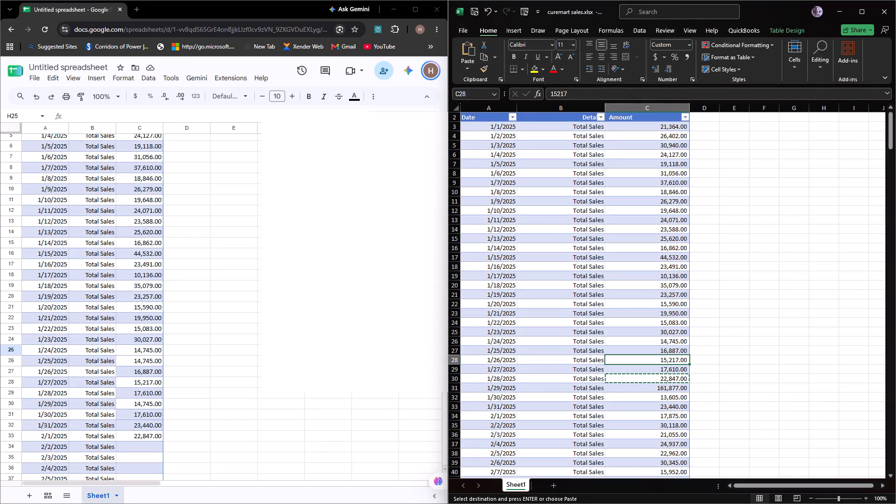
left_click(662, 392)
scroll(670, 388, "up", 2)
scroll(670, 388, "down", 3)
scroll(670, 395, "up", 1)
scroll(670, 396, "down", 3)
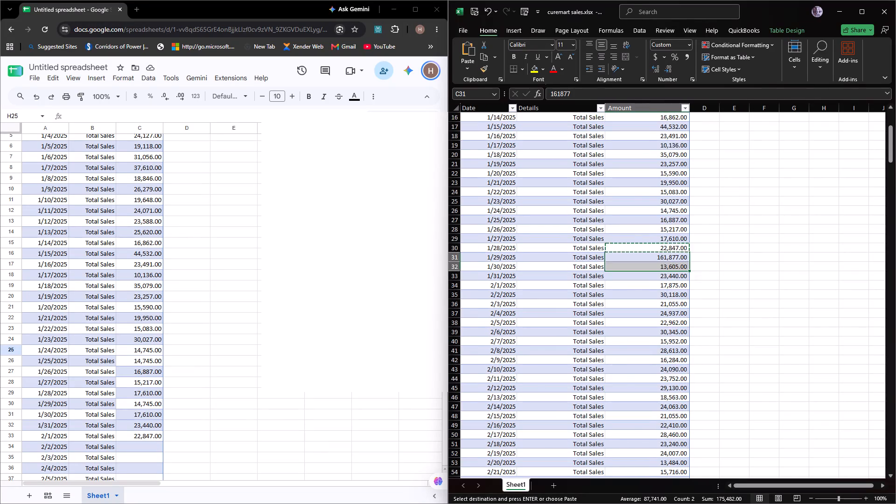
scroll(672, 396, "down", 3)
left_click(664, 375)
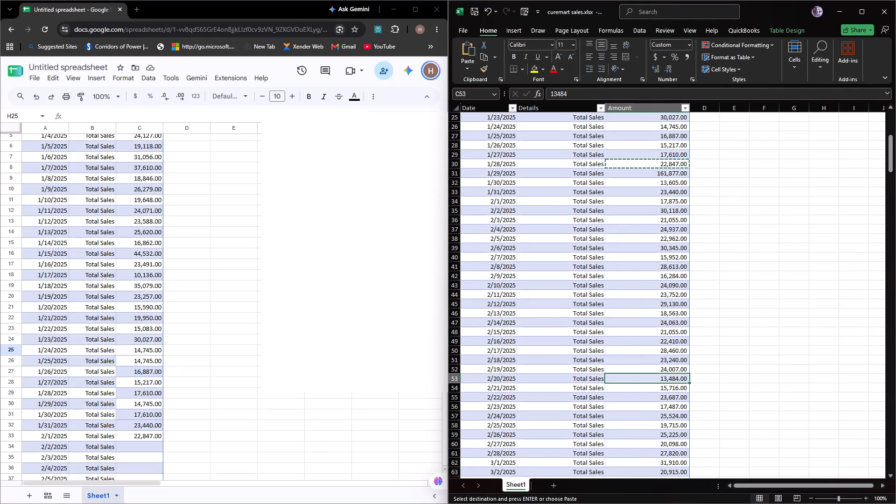
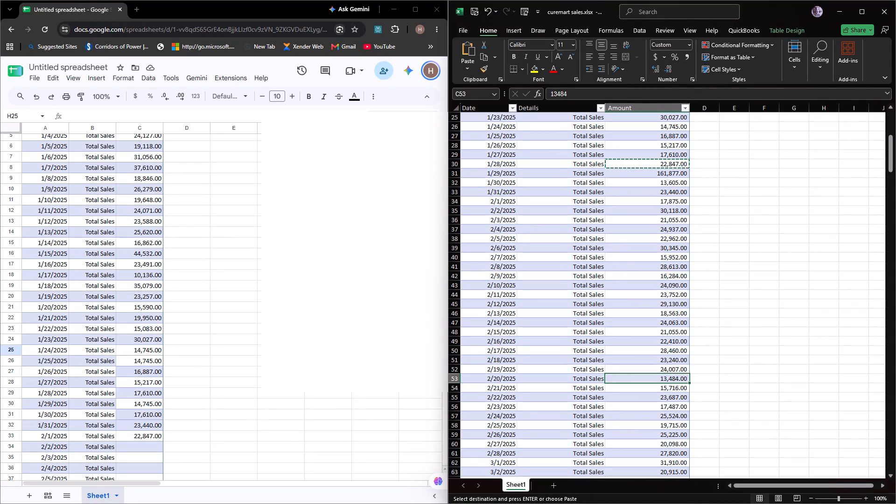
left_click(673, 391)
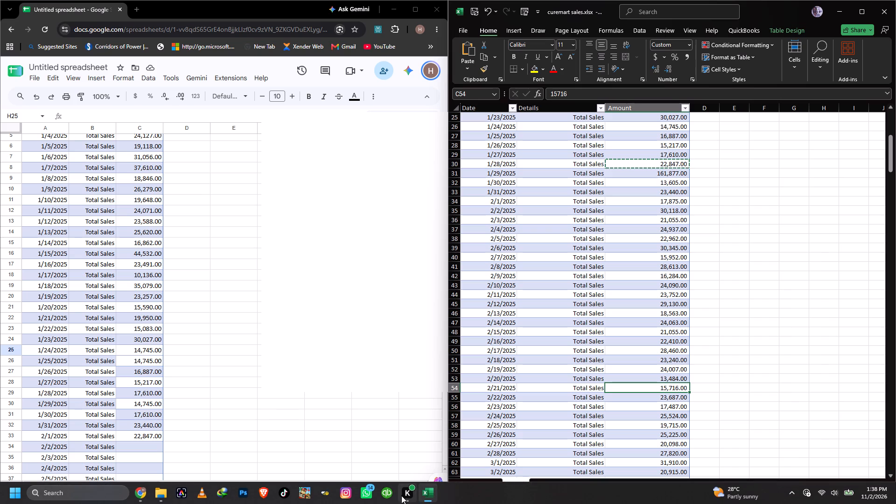
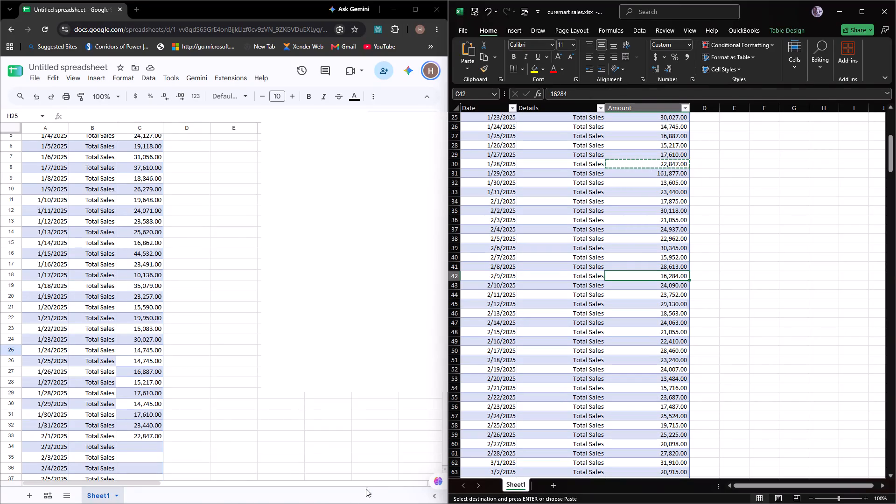
Bring up the open Chrome windows to switch from Excel to the browser.
left_click(143, 492)
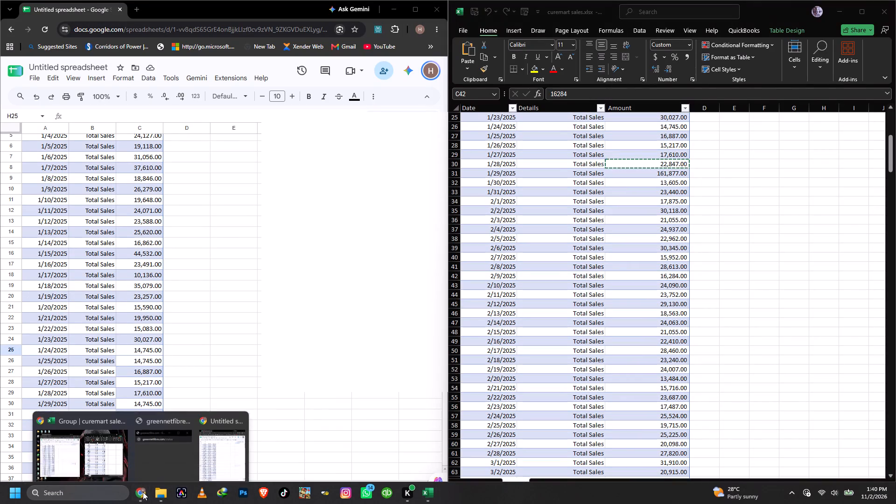